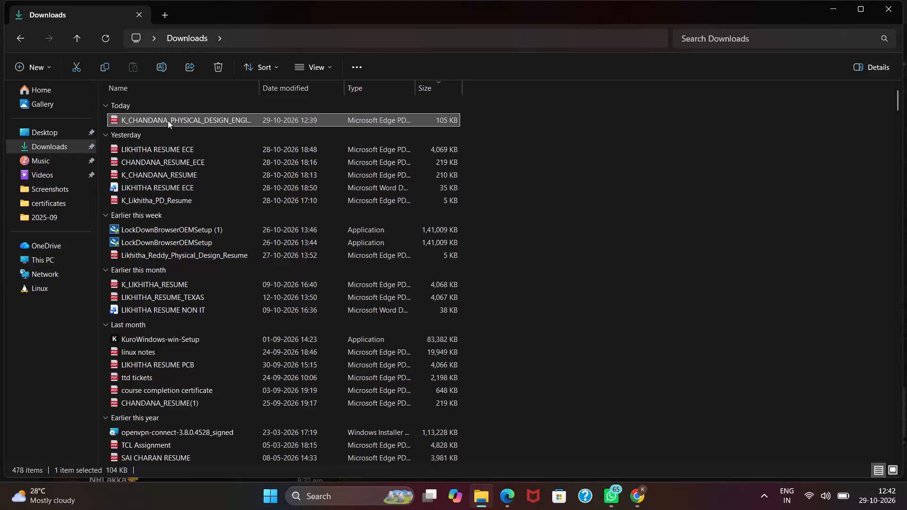
# Open today's physical design engineer resume PDF from Downloads in Microsoft Edge and review its summary, skills, projects, training and education.
pyautogui.click(168, 120)
pyautogui.scroll(-4, 349, 295)
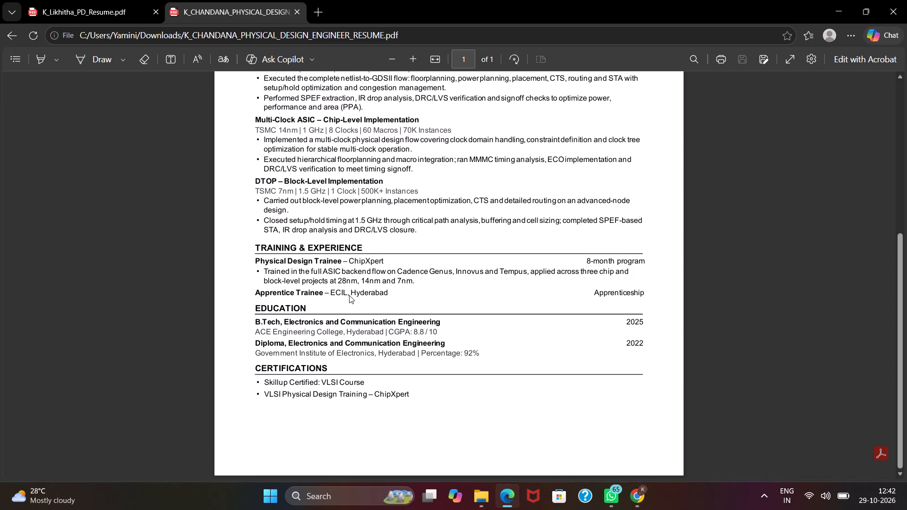
pyautogui.scroll(3, 349, 295)
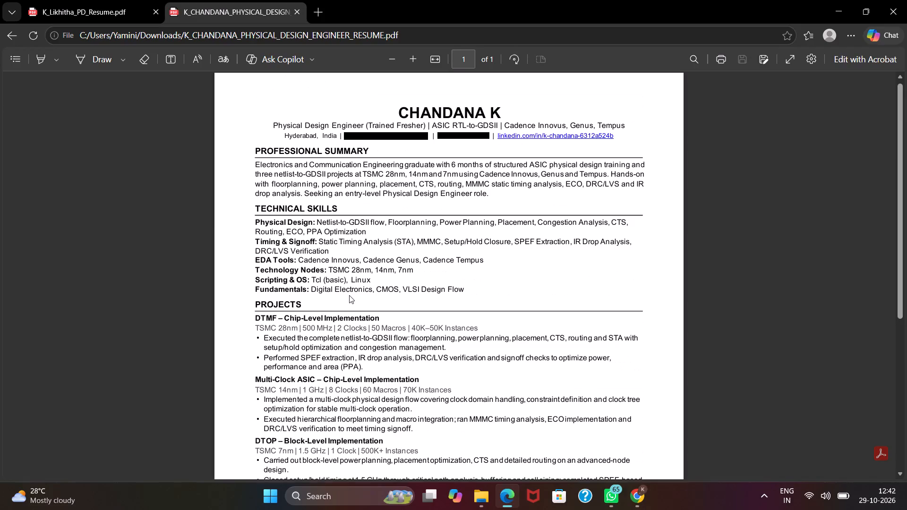
pyautogui.scroll(-6, 349, 295)
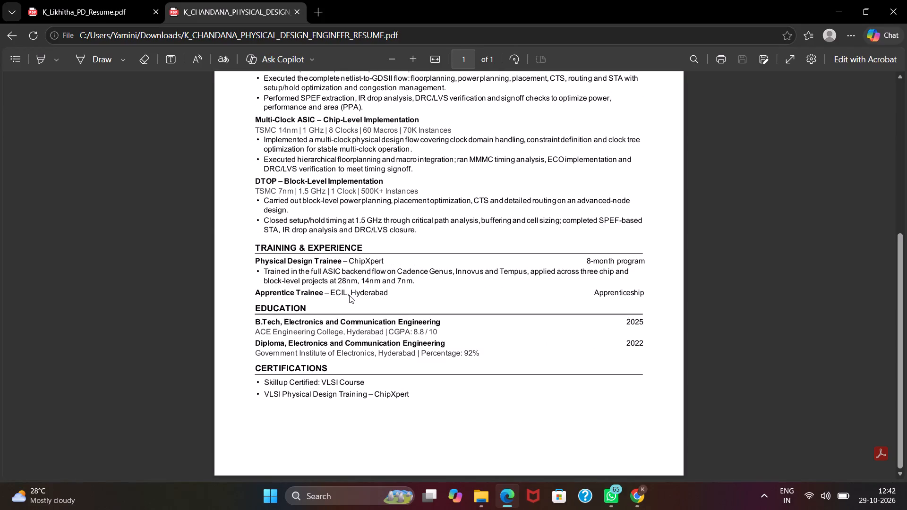
pyautogui.scroll(7, 349, 295)
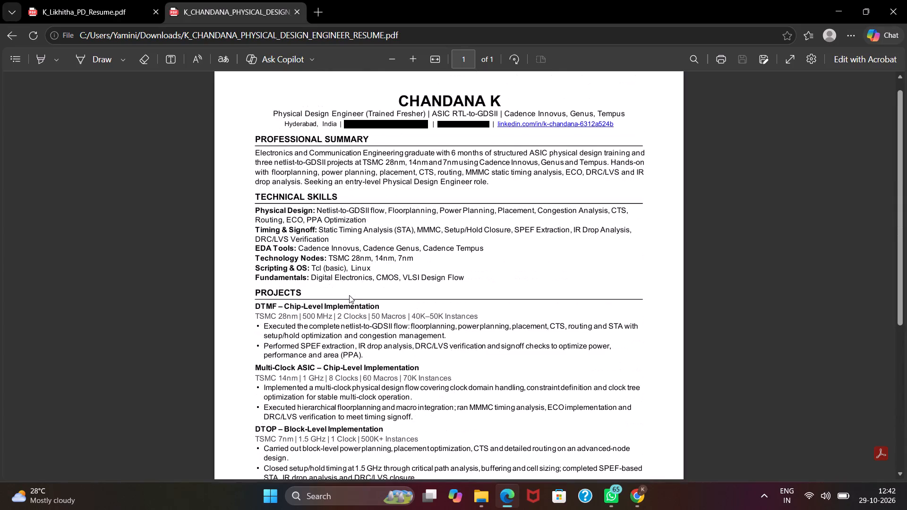
pyautogui.scroll(-4, 349, 295)
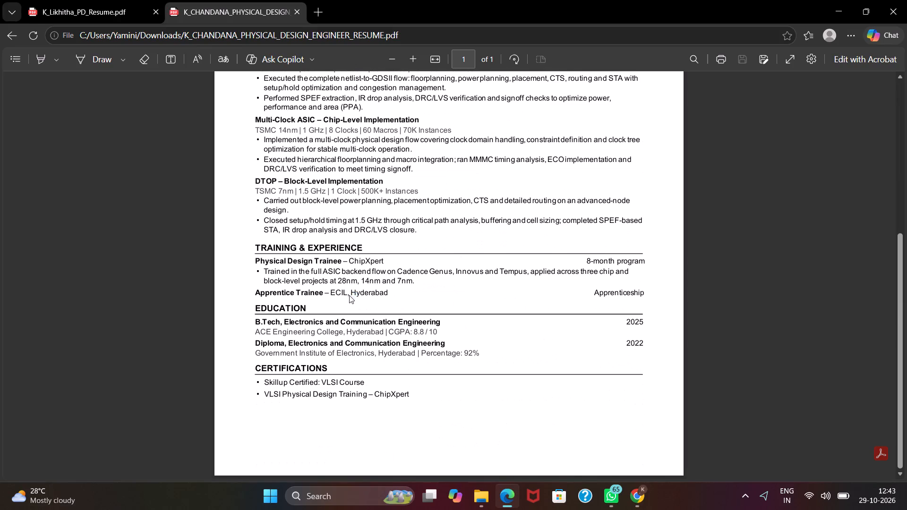
pyautogui.scroll(3, 349, 295)
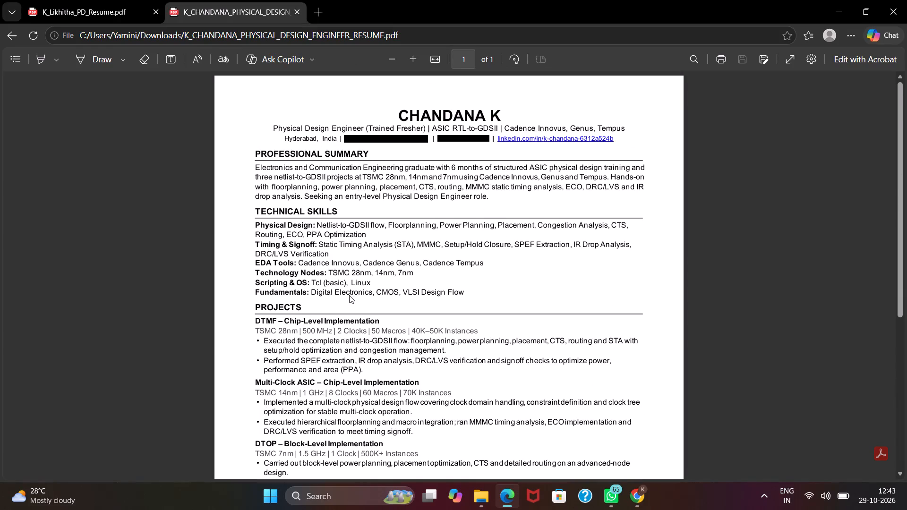
pyautogui.scroll(-6, 349, 295)
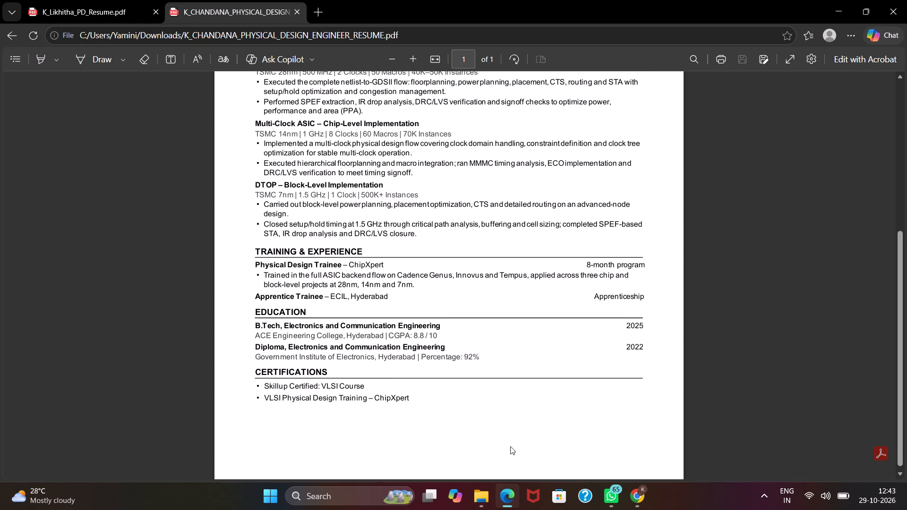
# Open yesterday's PD_Resume PDF from the Downloads folder and review its summary, technical skills, projects, education and certification sections.
pyautogui.click(475, 494)
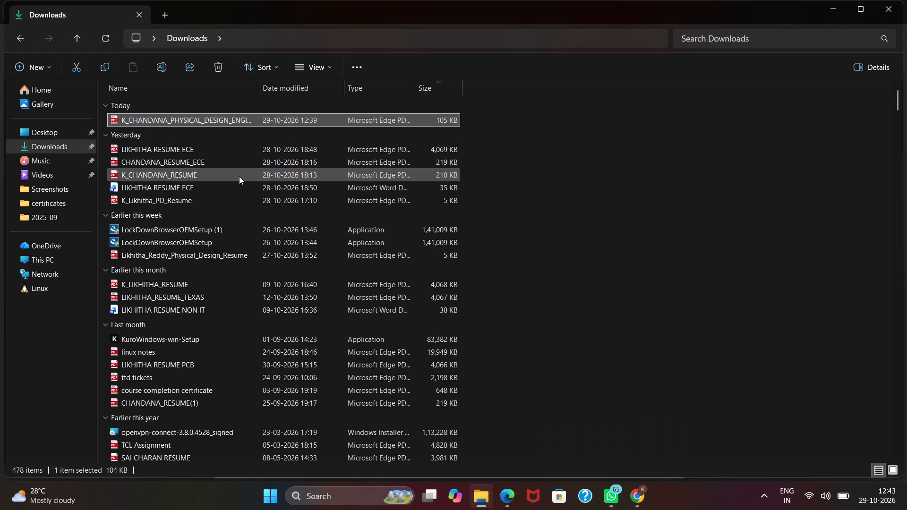
pyautogui.doubleClick(230, 196)
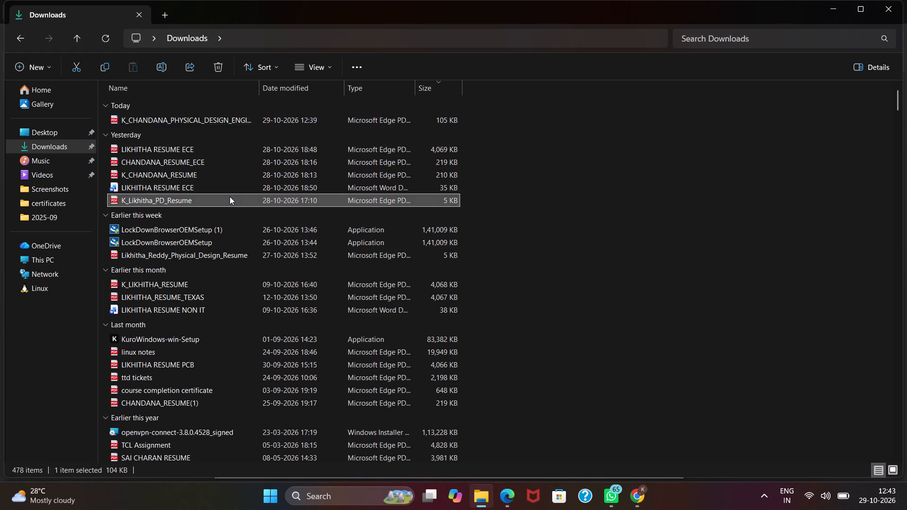
pyautogui.scroll(-6, 371, 304)
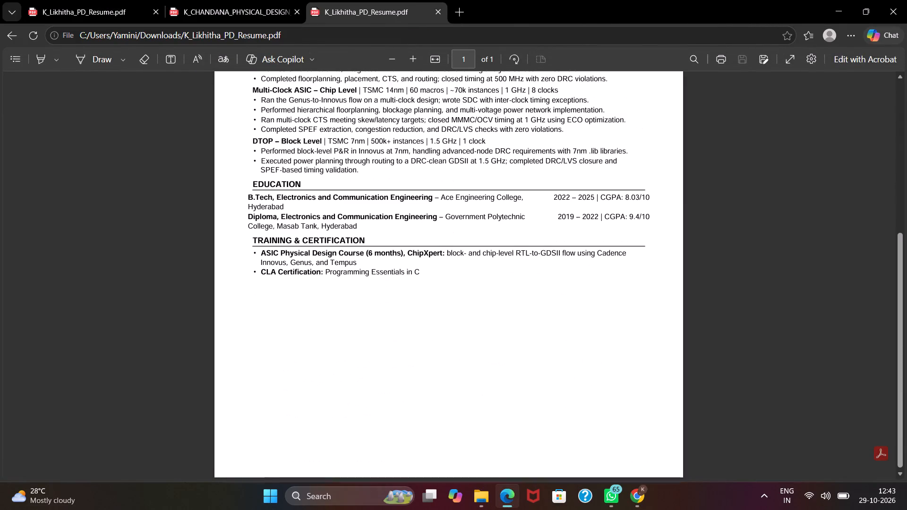
pyautogui.scroll(3, 371, 304)
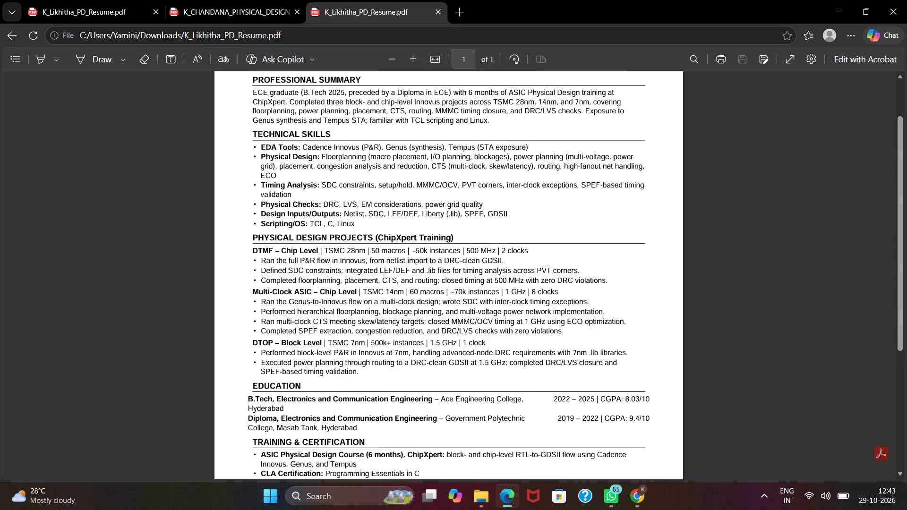
pyautogui.scroll(-6, 371, 304)
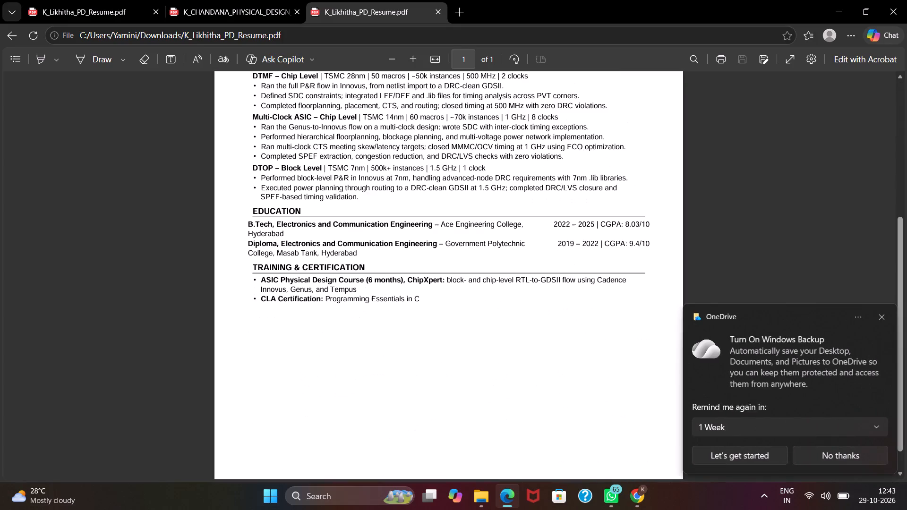
pyautogui.scroll(5, 371, 304)
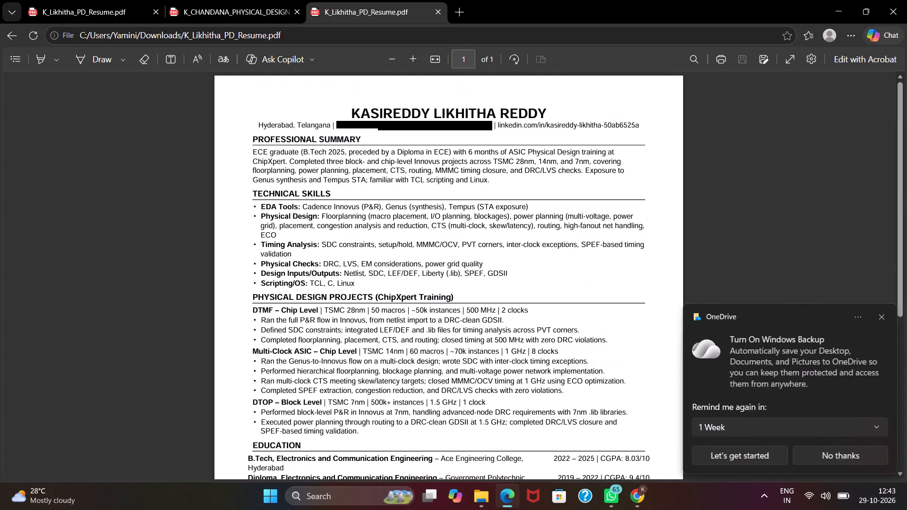
pyautogui.scroll(-2, 371, 304)
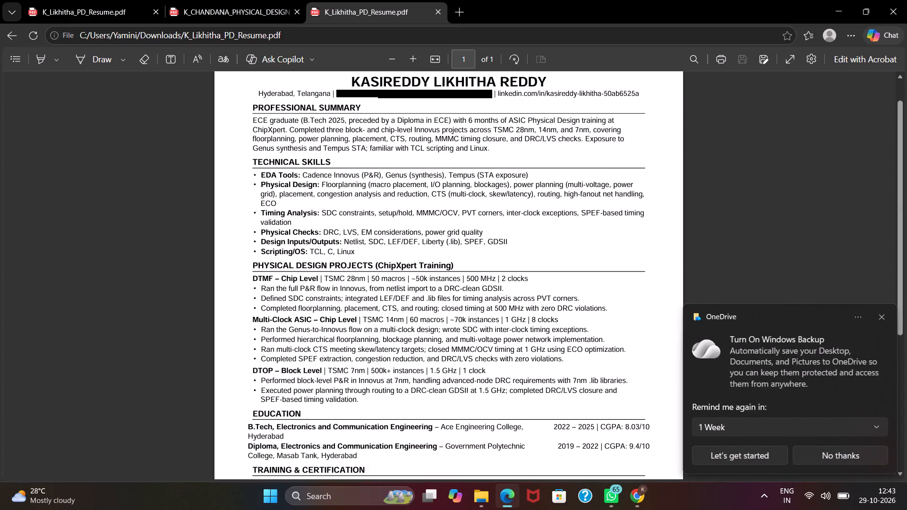
pyautogui.scroll(-2, 371, 304)
pyautogui.scroll(1, 371, 304)
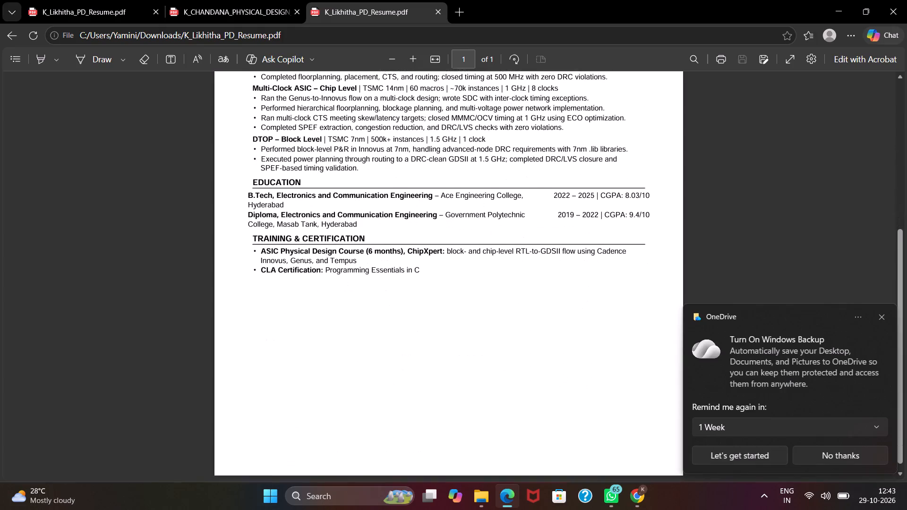
pyautogui.scroll(5, 371, 304)
pyautogui.scroll(-1, 371, 304)
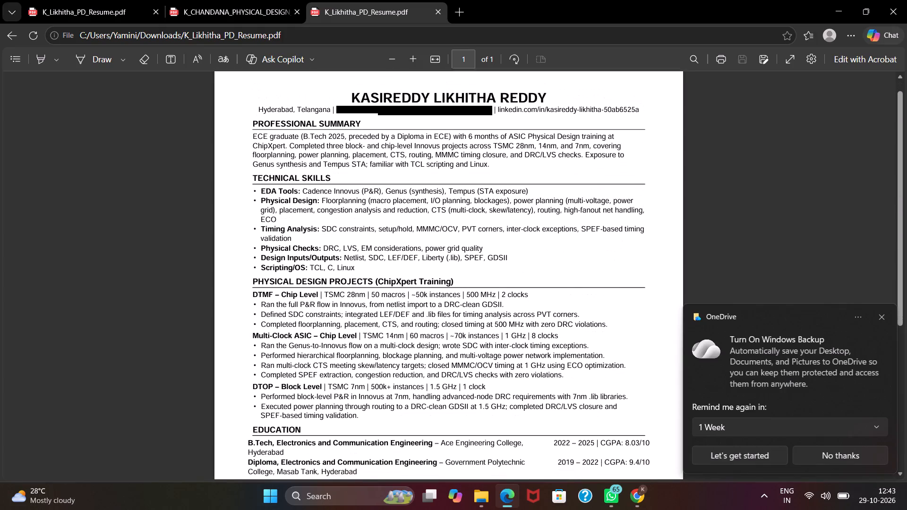
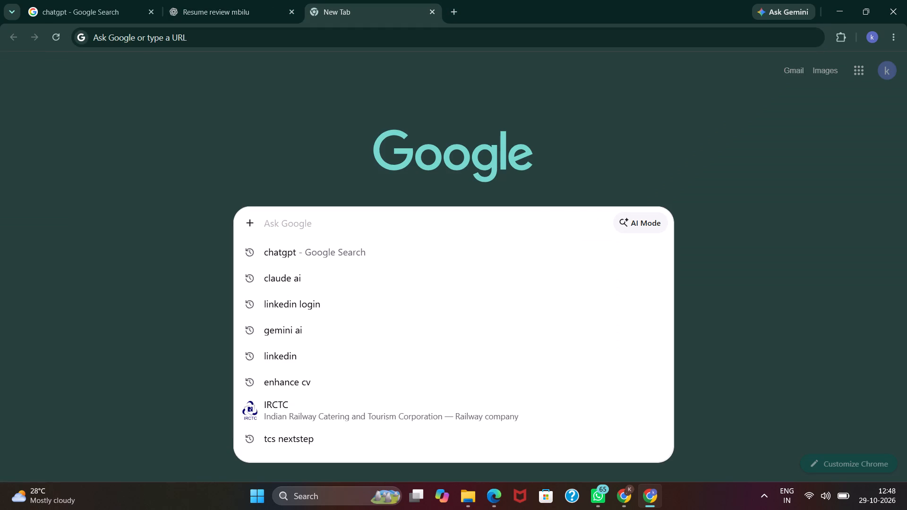
pyautogui.write('ilovepdf')
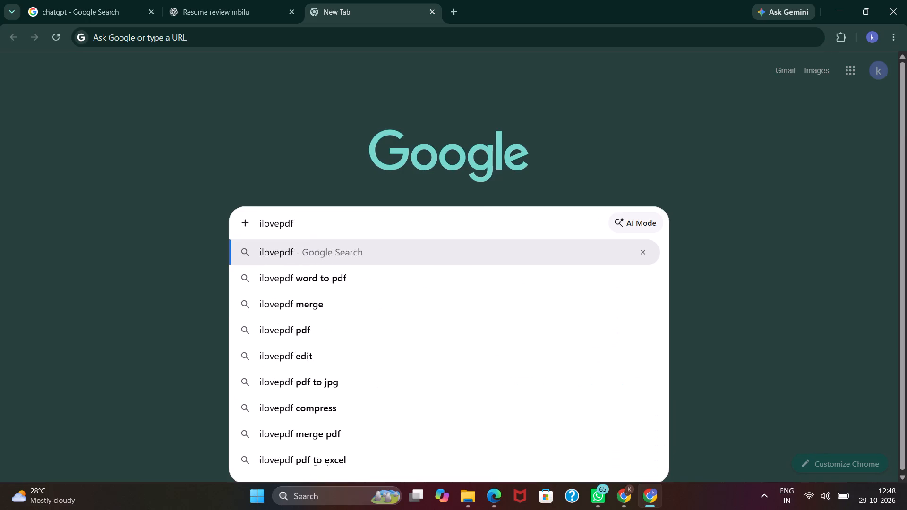
pyautogui.press('Return')
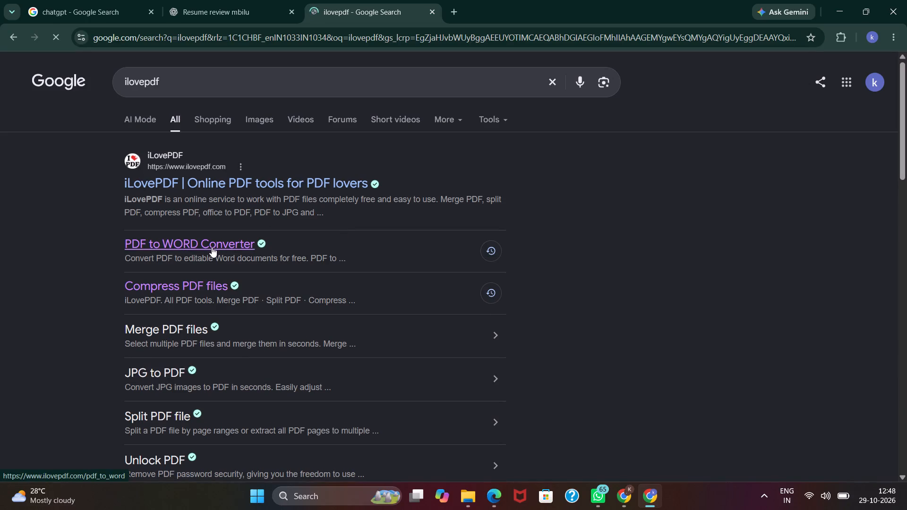
pyautogui.click(212, 247)
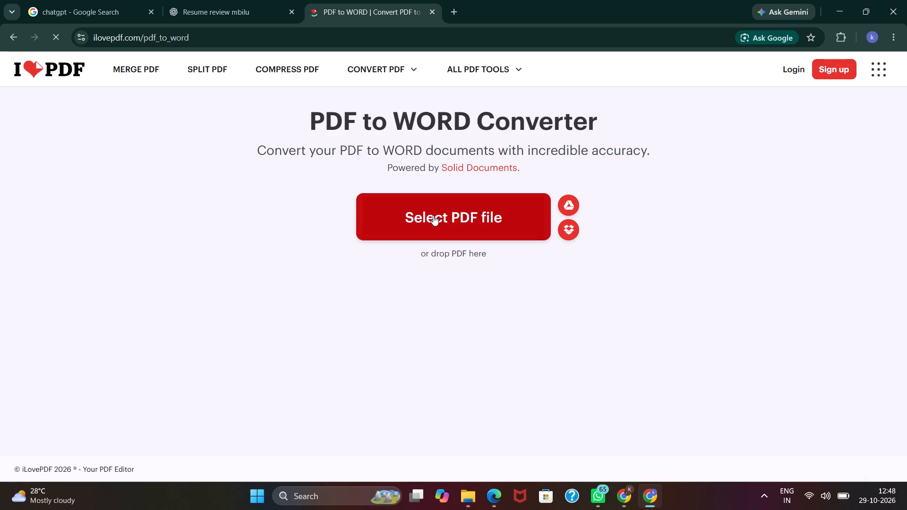
# Convert the PDF whose name ends in PD_Resume from Downloads to Word and download the converted document.
pyautogui.click(433, 215)
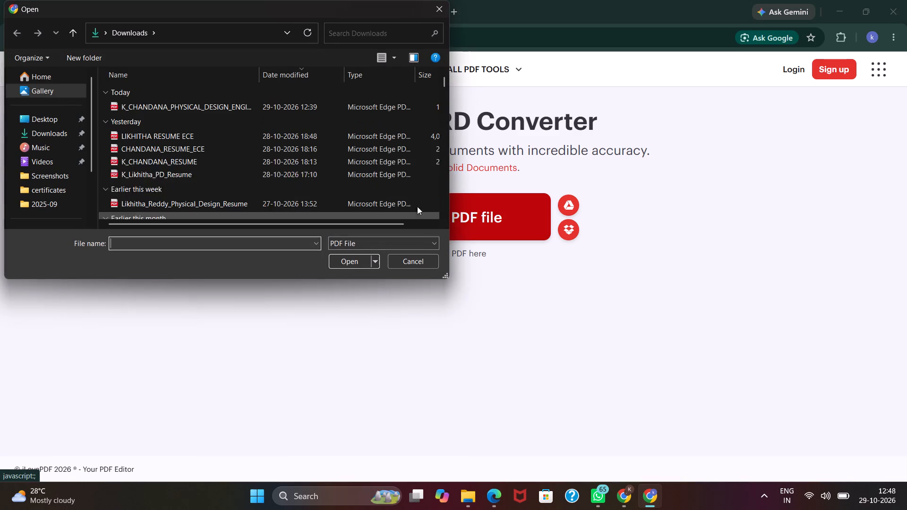
pyautogui.doubleClick(172, 173)
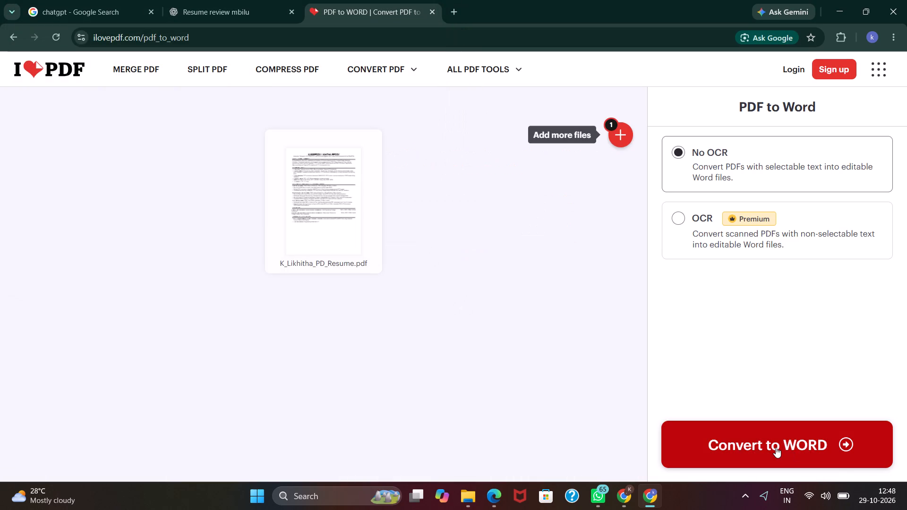
pyautogui.click(776, 447)
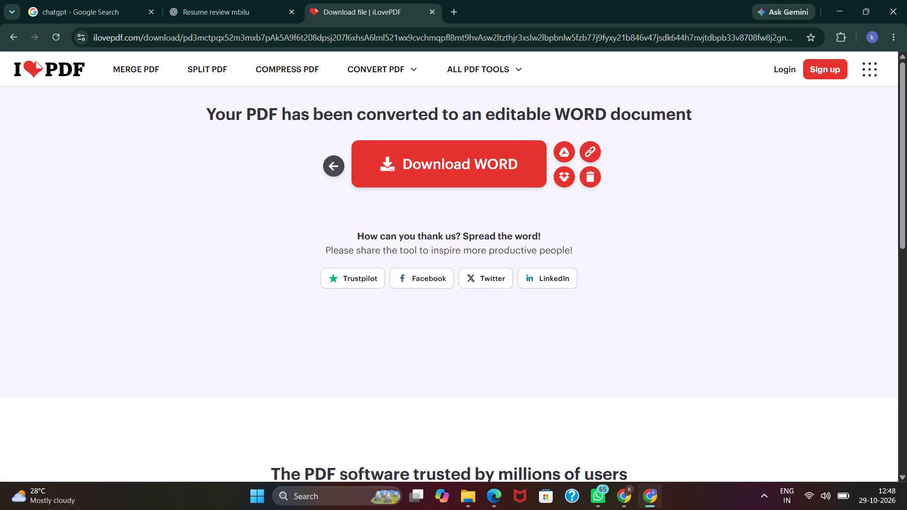
pyautogui.click(432, 166)
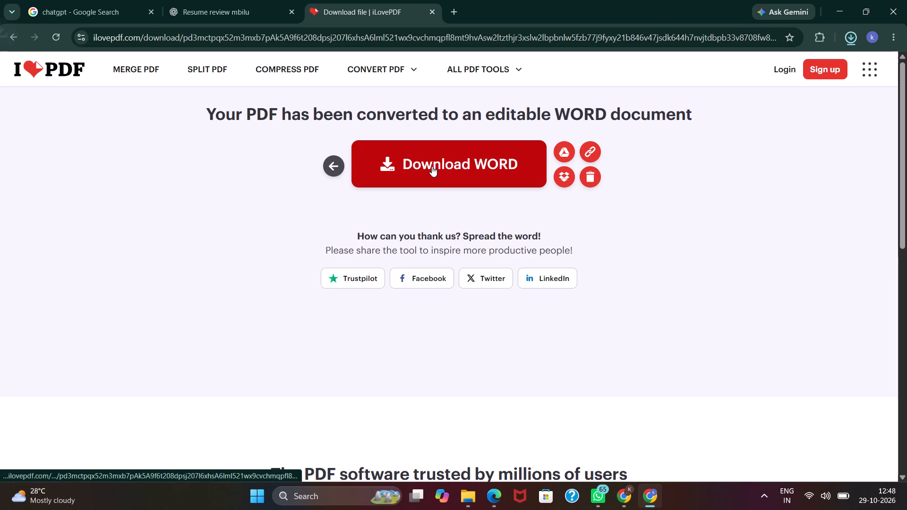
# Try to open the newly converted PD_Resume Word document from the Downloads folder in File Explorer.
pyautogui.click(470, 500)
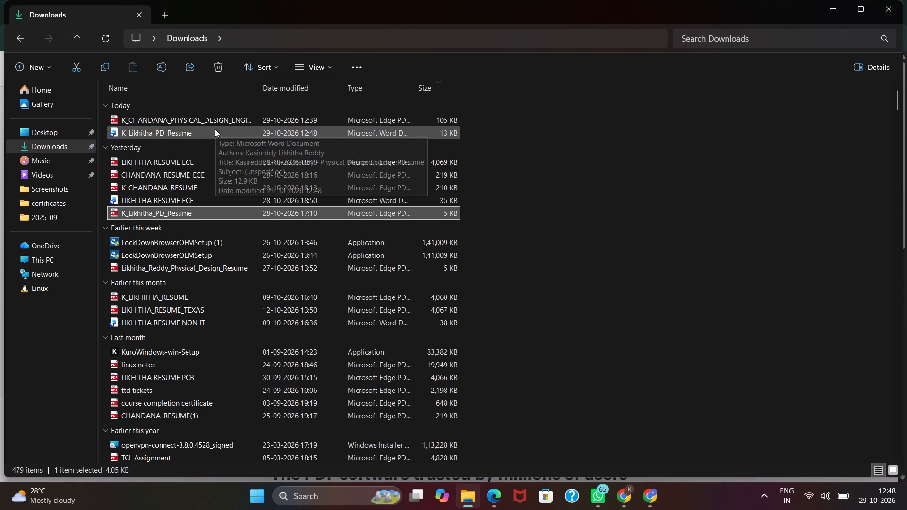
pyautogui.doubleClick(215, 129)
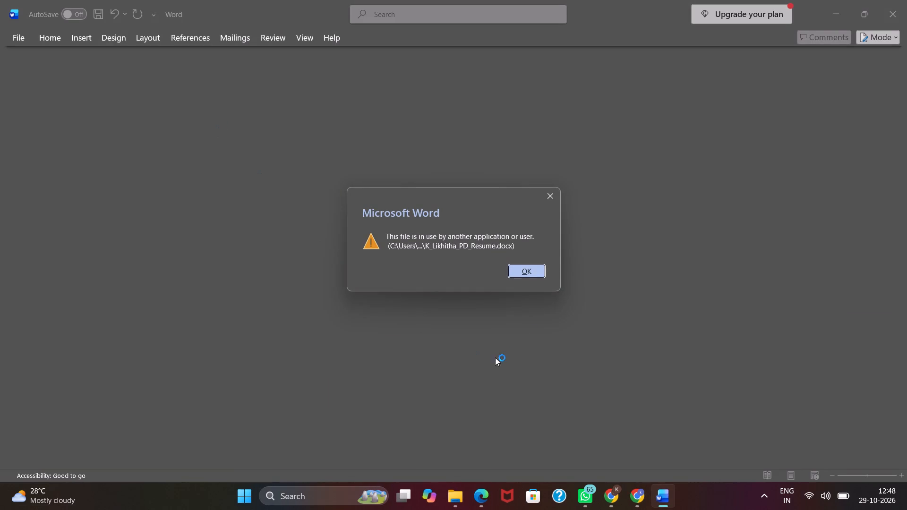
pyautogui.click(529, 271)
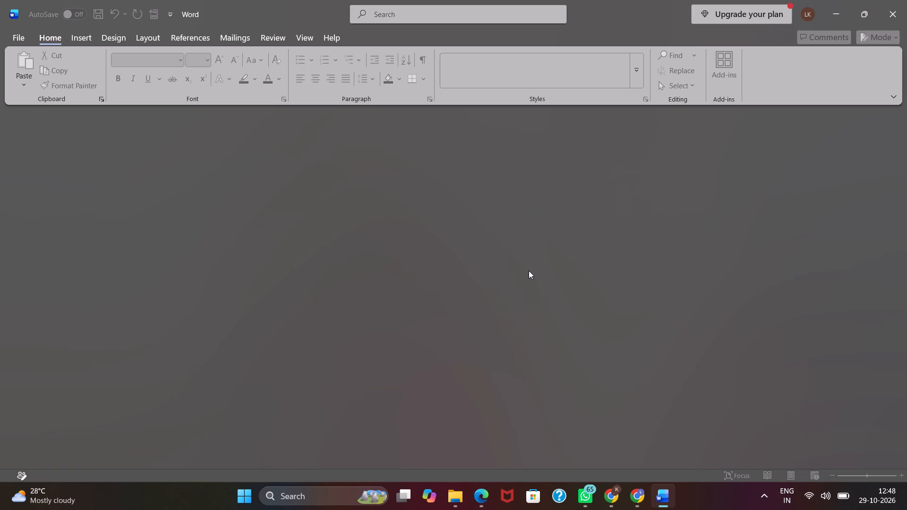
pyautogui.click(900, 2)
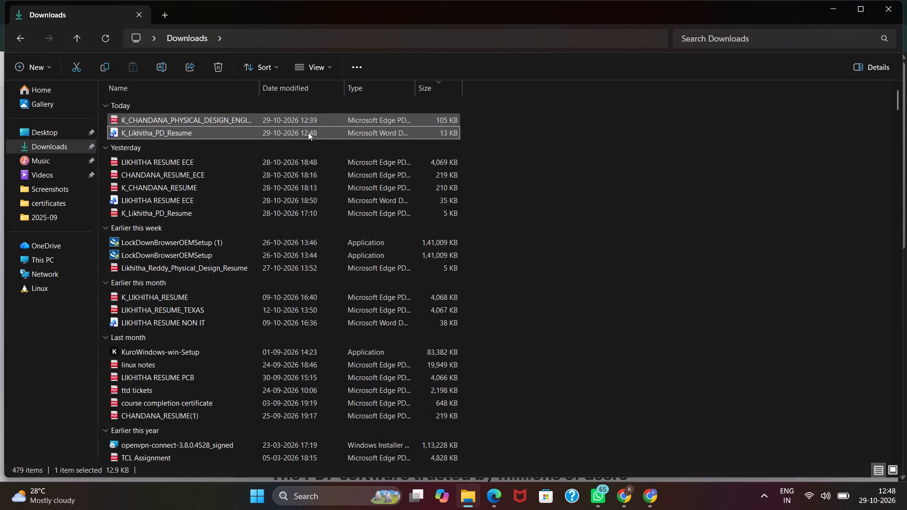
# Switch to Microsoft Edge and close its window with the open resume PDFs.
pyautogui.click(494, 493)
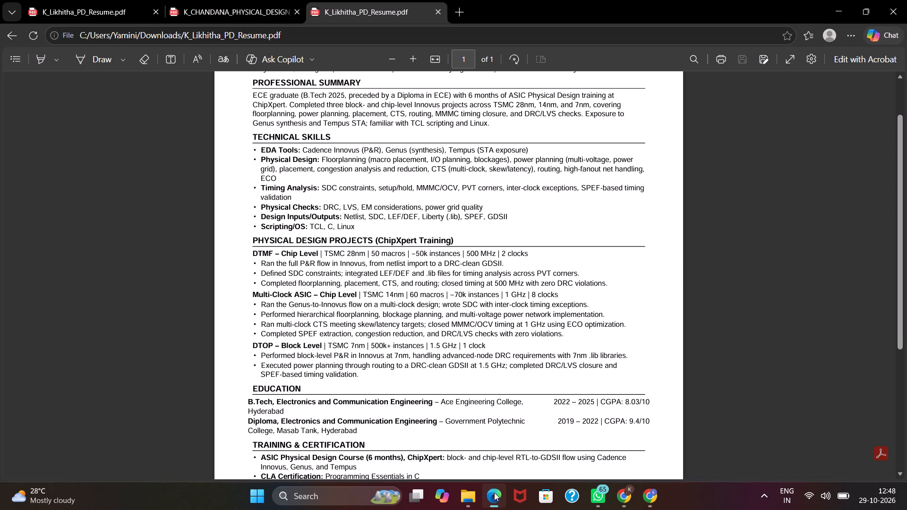
pyautogui.click(888, 0)
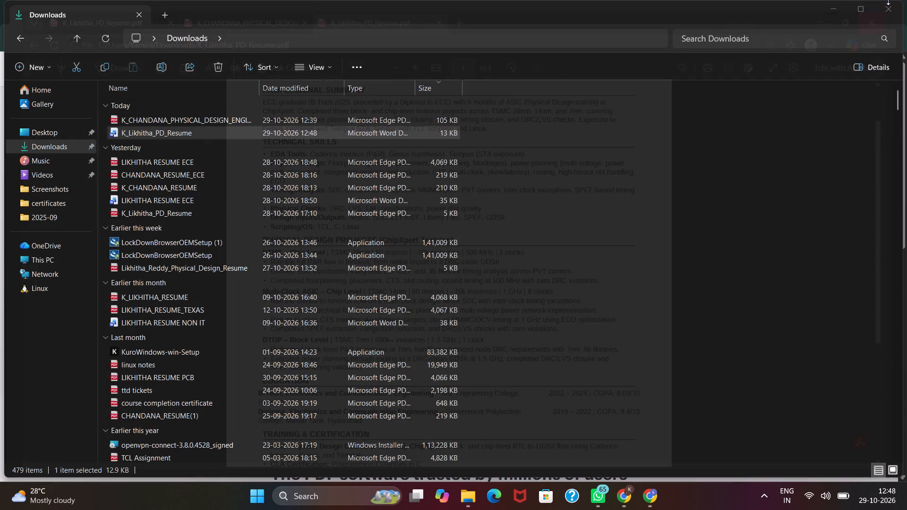
# Open the converted PD_Resume document from Downloads in Word, enable editing and look over the page.
pyautogui.doubleClick(267, 134)
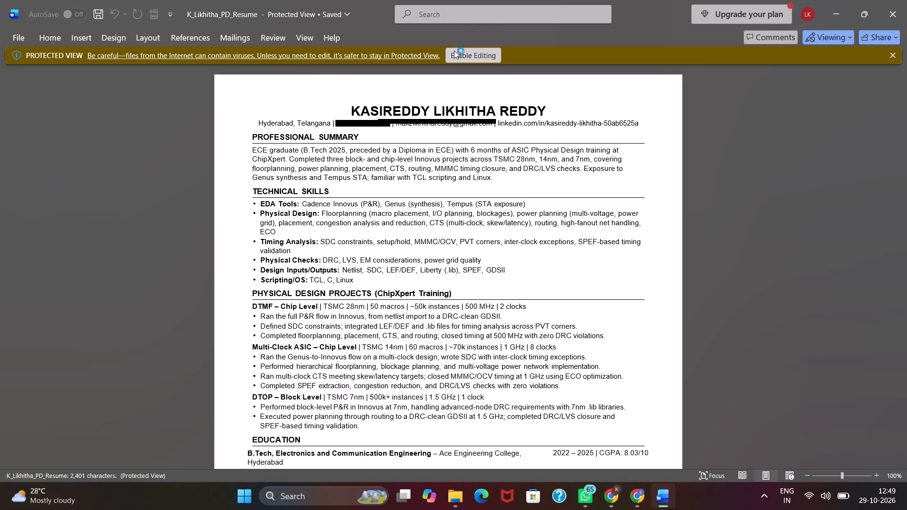
pyautogui.click(454, 51)
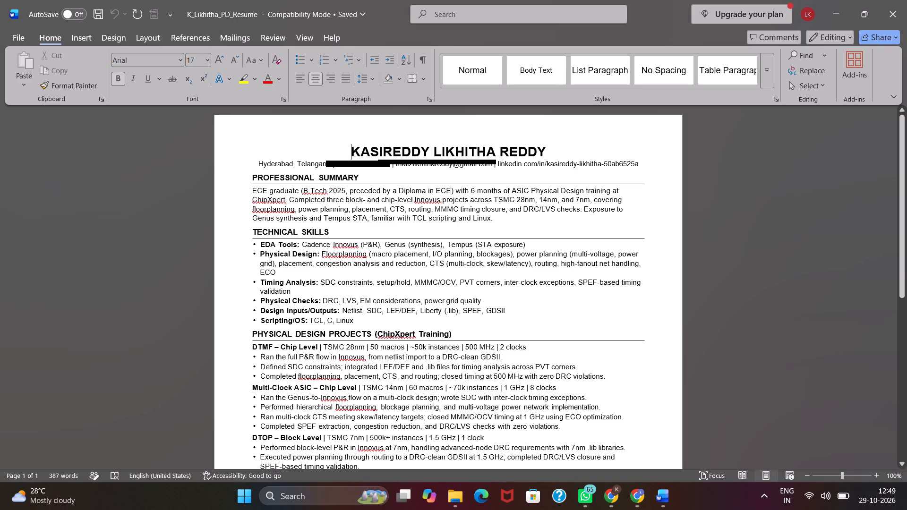
pyautogui.scroll(-3, 277, 292)
pyautogui.scroll(6, 277, 292)
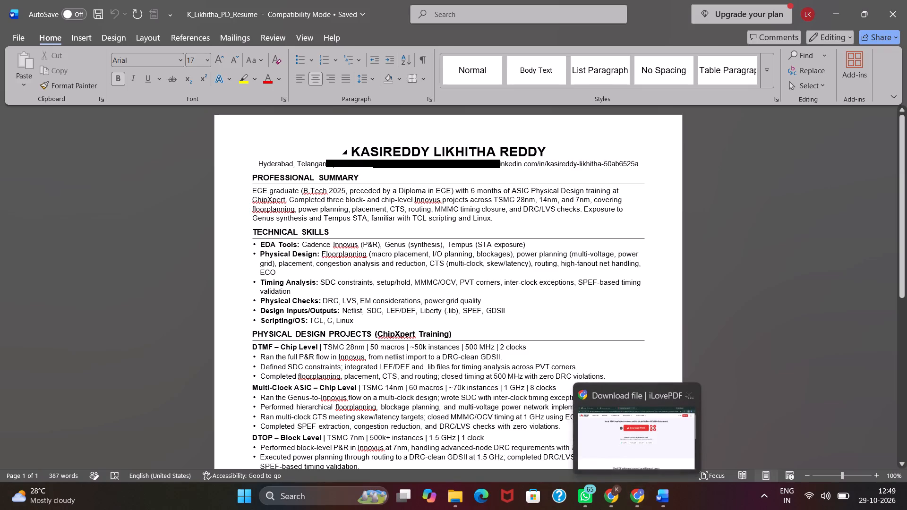
# Place the text cursor in the contact details line beneath the name heading of the resume.
pyautogui.click(491, 165)
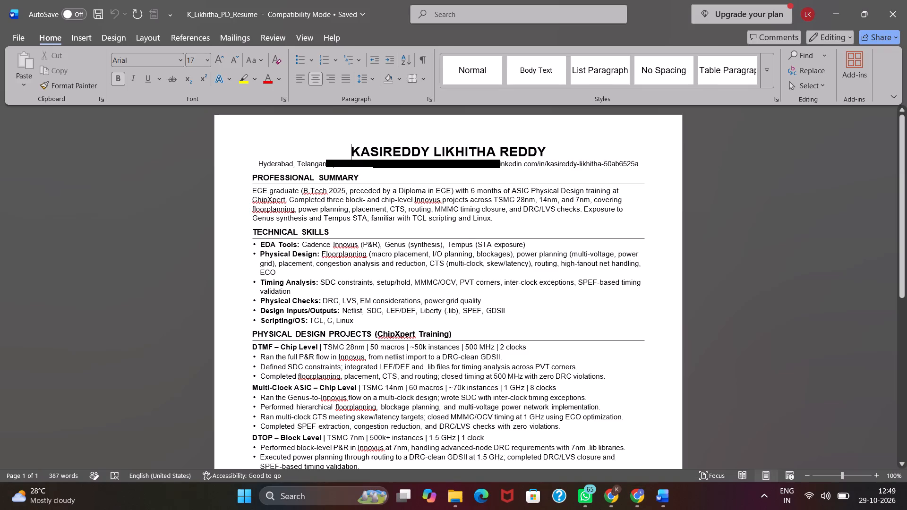
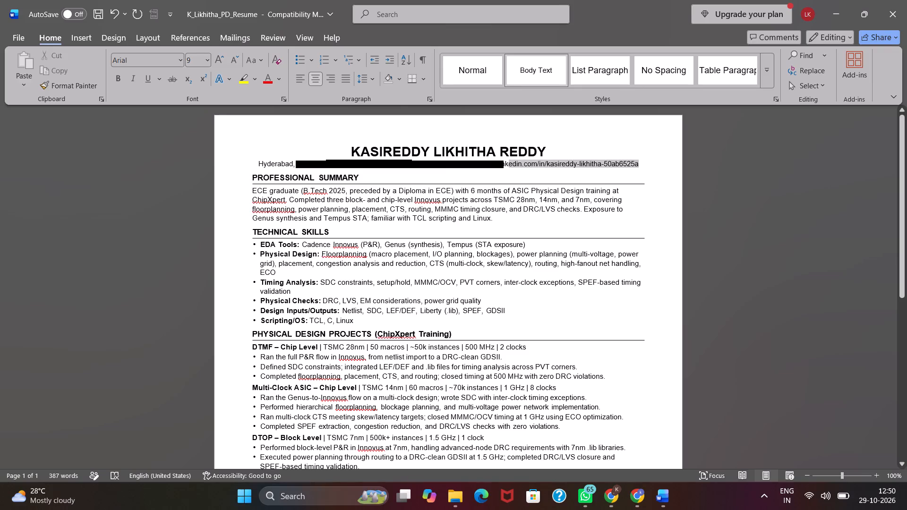
# Select text in the LinkedIn address on the contact line beneath the resume's name heading and copy it.
pyautogui.moveTo(515, 160); pyautogui.dragTo(503, 161)
pyautogui.hotkey('ctrl', 'c')
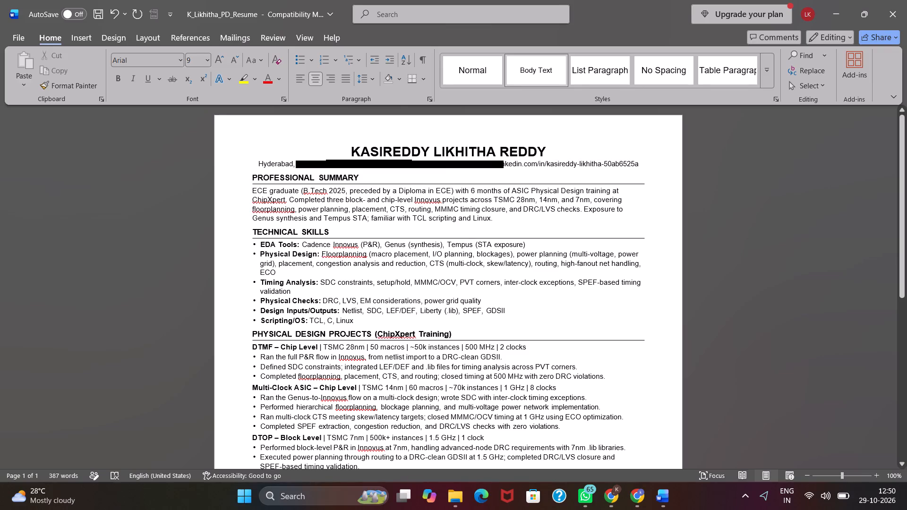
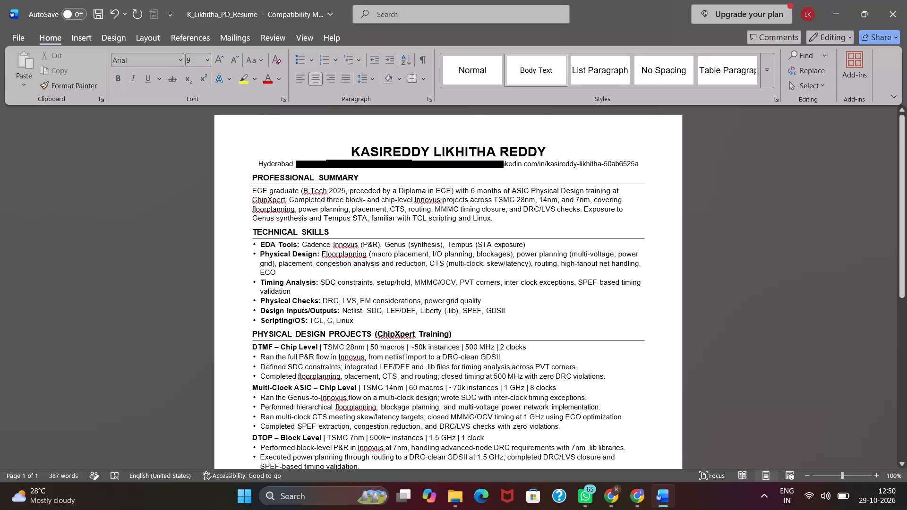
# Copy the LinkedIn profile address from the contact line under the name heading of the resume.
pyautogui.moveTo(498, 163); pyautogui.dragTo(628, 163)
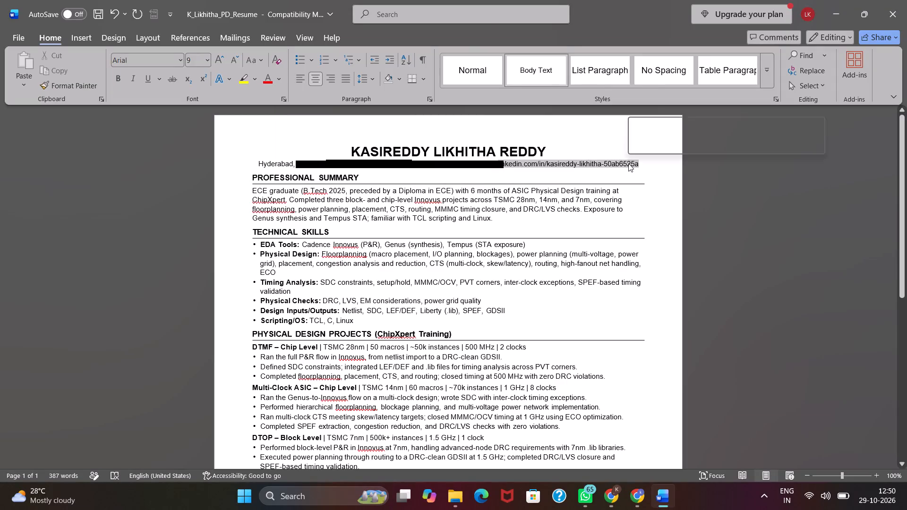
pyautogui.hotkey('ctrl', 'c')
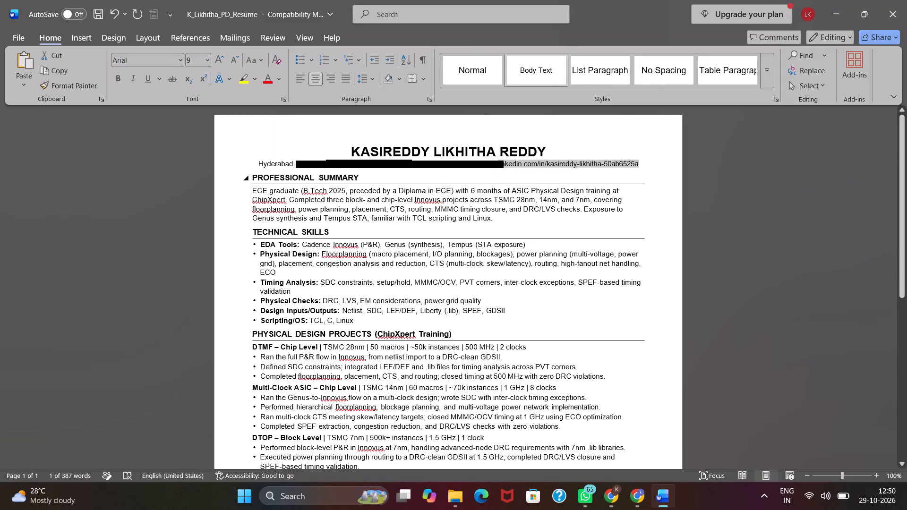
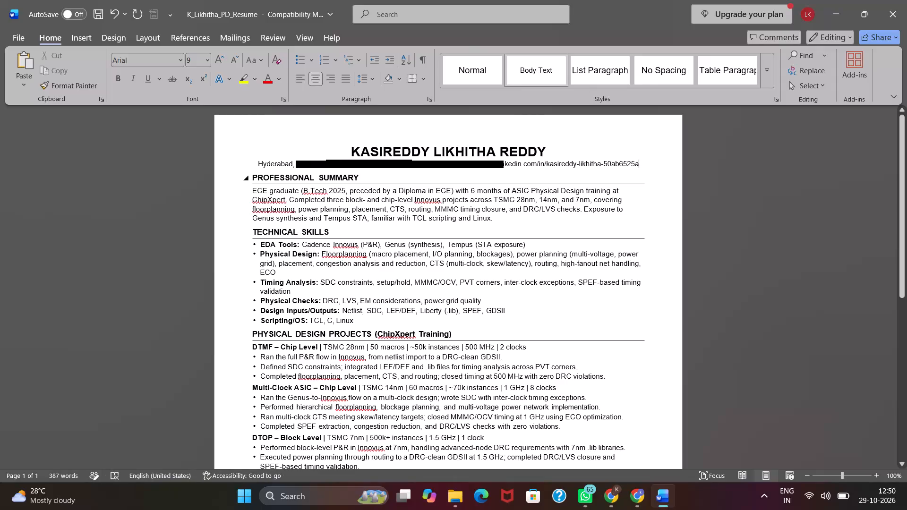
# Replace the LinkedIn profile address in the contact line under the name heading with the copied address.
pyautogui.click(414, 193)
pyautogui.click(425, 204)
pyautogui.moveTo(496, 162); pyautogui.dragTo(612, 161)
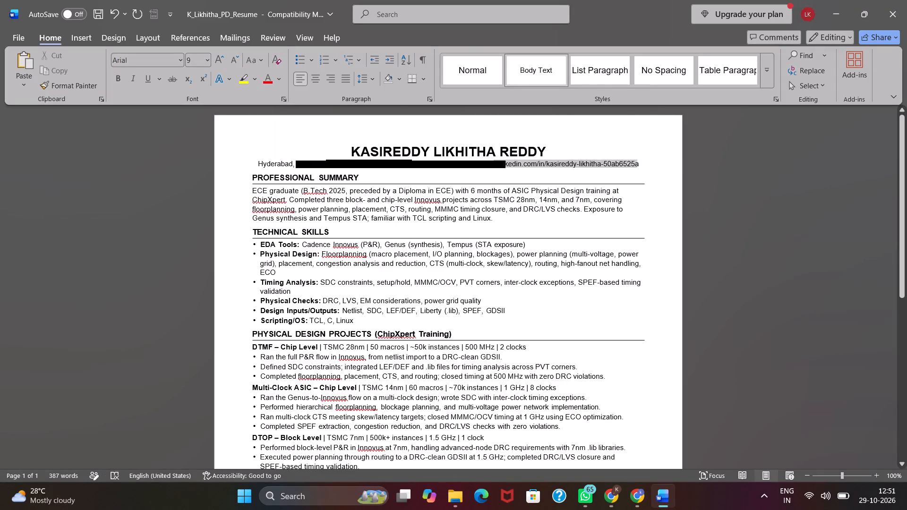
pyautogui.moveTo(612, 161); pyautogui.dragTo(620, 161)
pyautogui.click(636, 173)
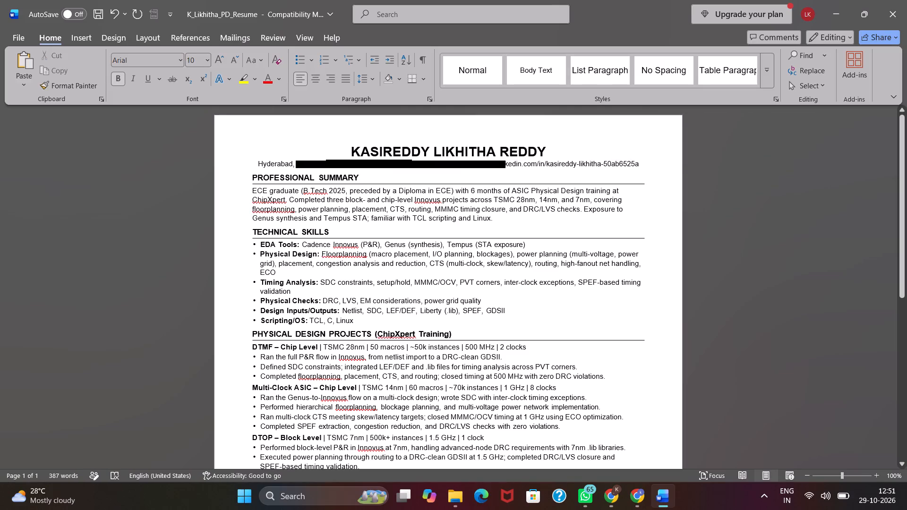
pyautogui.moveTo(641, 165); pyautogui.dragTo(509, 163)
pyautogui.hotkey('ctrl', 'v')
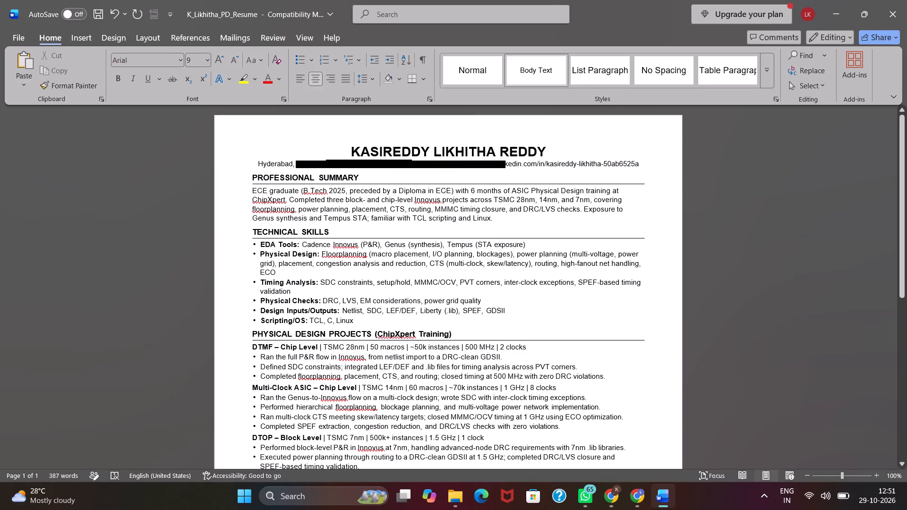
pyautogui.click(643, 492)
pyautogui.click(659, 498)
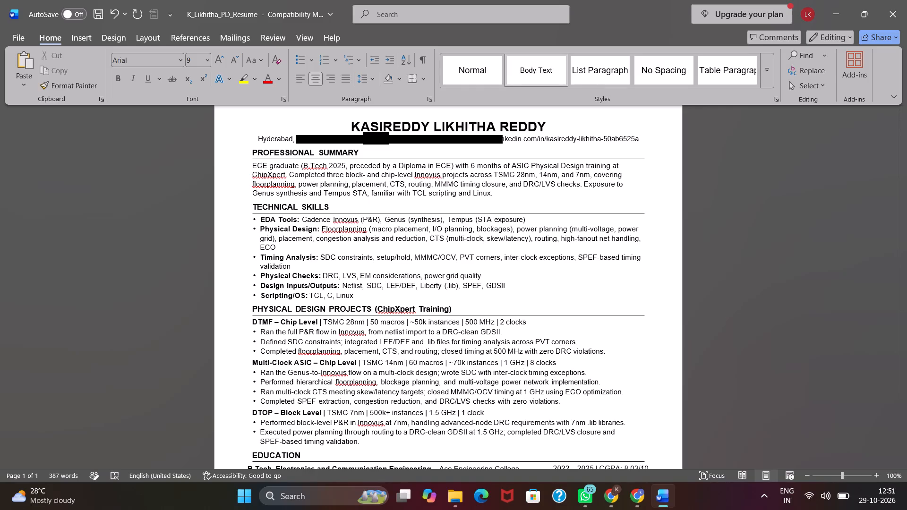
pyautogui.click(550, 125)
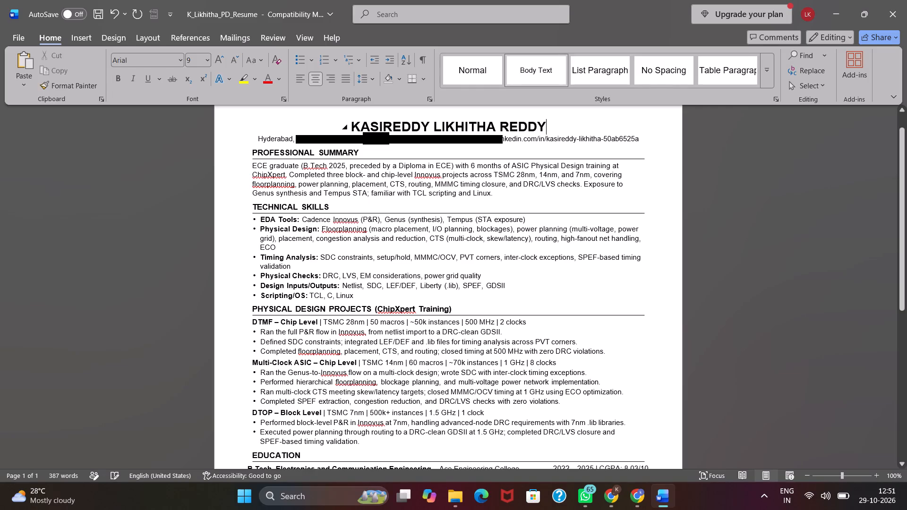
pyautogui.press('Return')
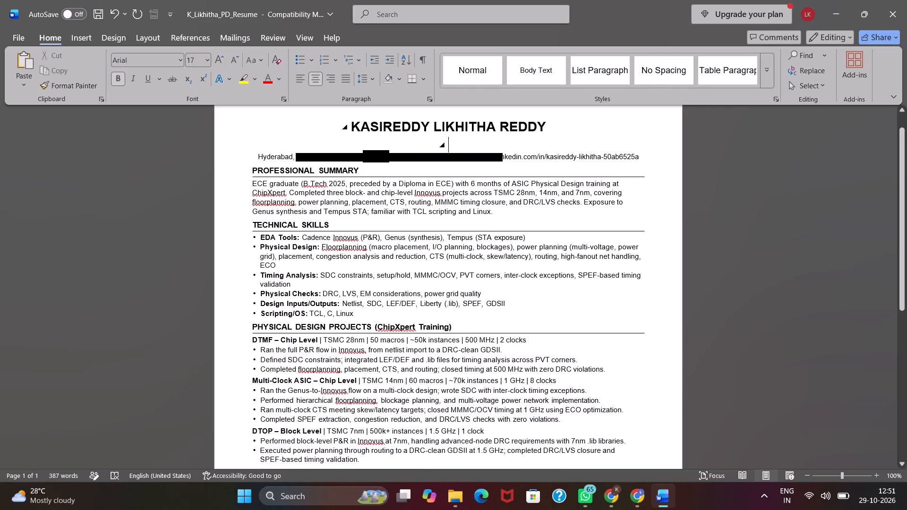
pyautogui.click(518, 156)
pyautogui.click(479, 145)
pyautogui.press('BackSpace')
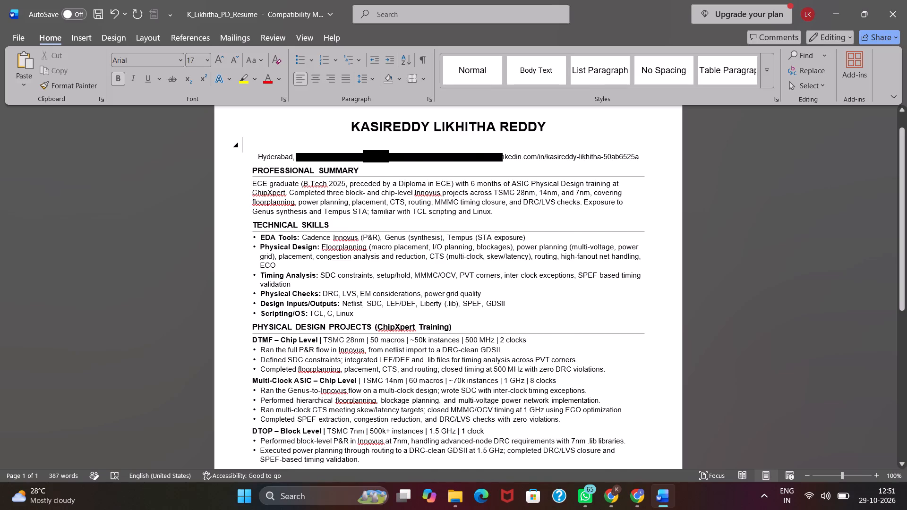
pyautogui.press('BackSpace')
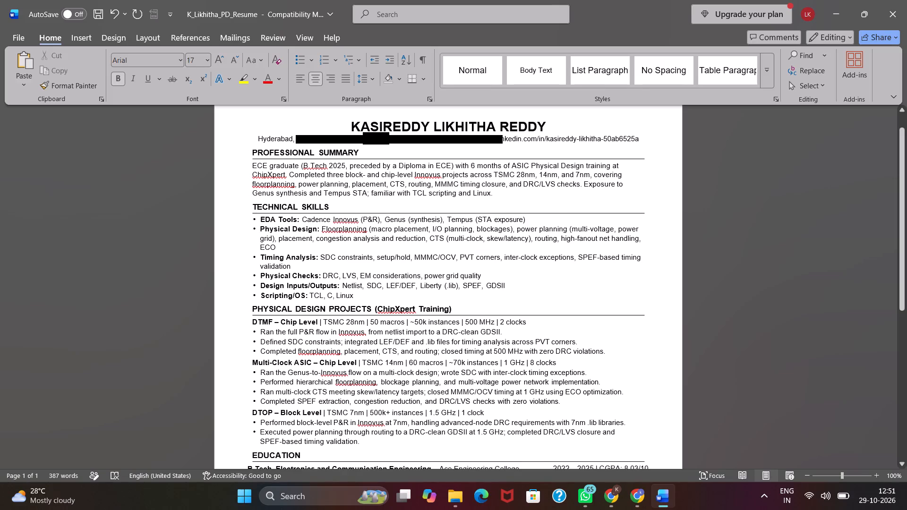
# Add a line between the name and contact line reading "Physical Design Engineer (Trained Fresher) | ASIC RTL to GDSII | Cadence Innovus, Genus, Tempus".
pyautogui.click(258, 139)
pyautogui.press('Return')
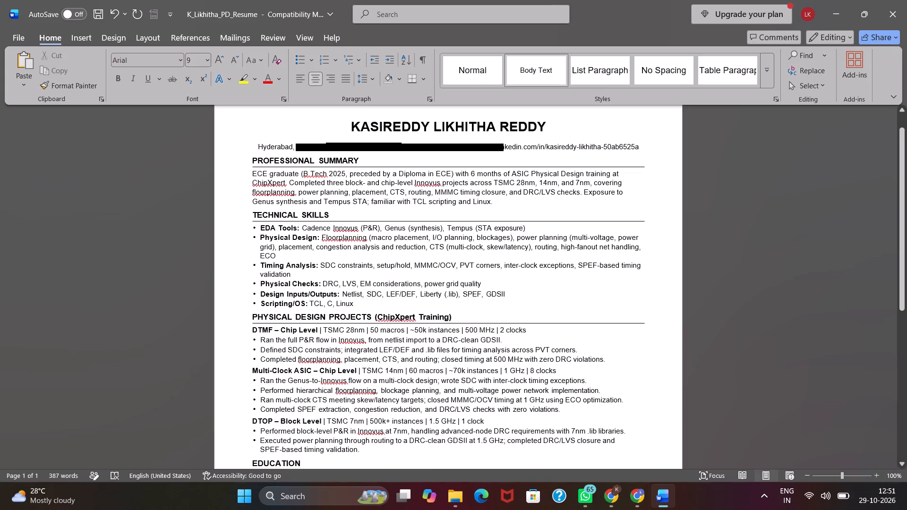
pyautogui.click(258, 137)
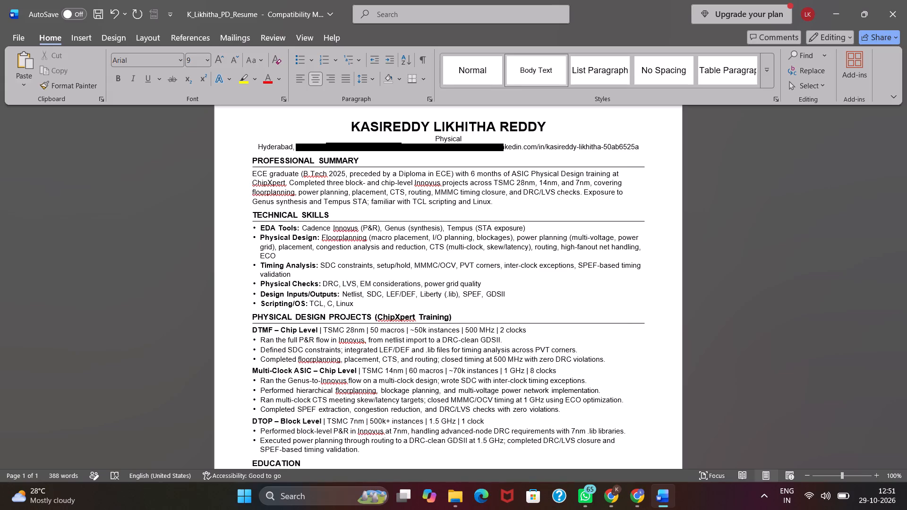
pyautogui.press('BackSpace')
pyautogui.write('ngineer')
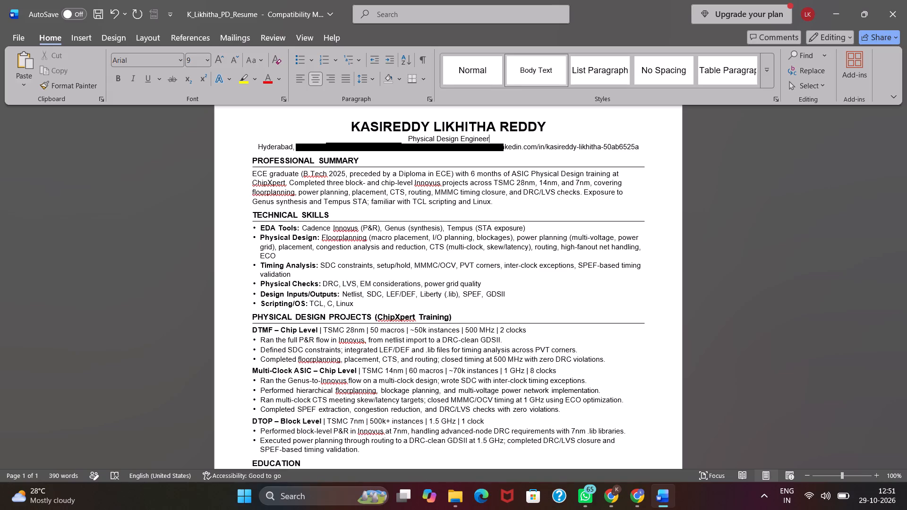
pyautogui.press('space')
pyautogui.write(')')
pyautogui.press('BackSpace')
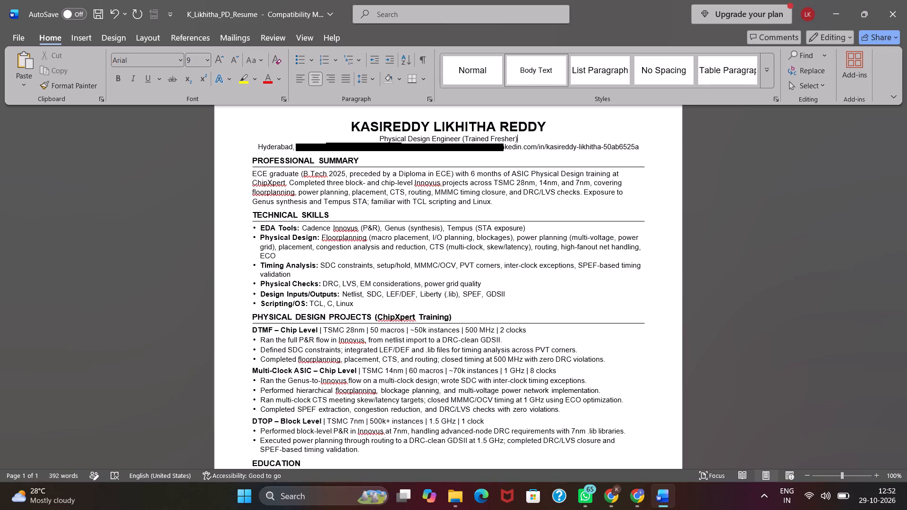
pyautogui.press('space')
pyautogui.hotkey('shift', '|')
pyautogui.press('space')
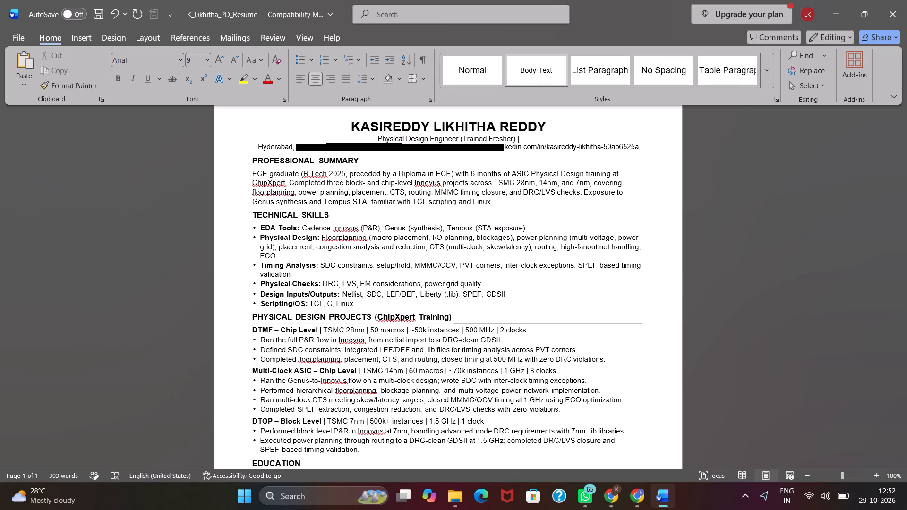
pyautogui.write('ASIC RT')
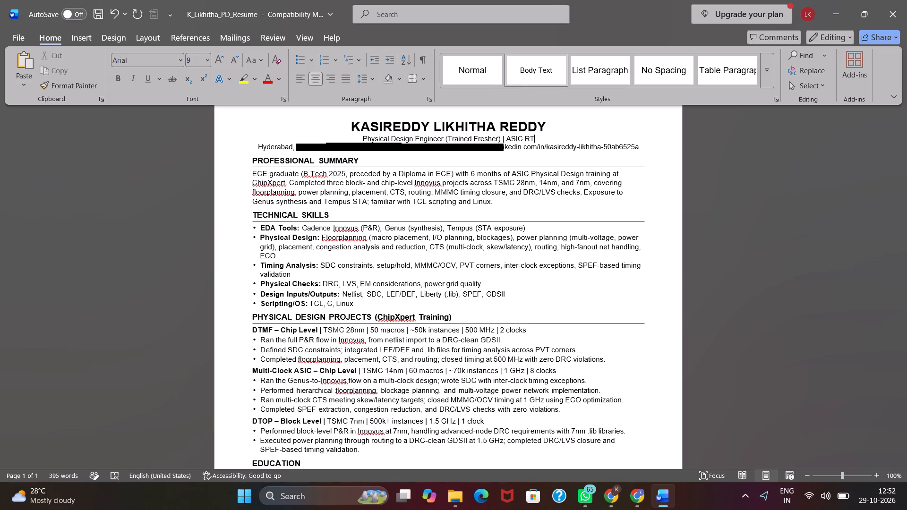
pyautogui.write('L')
pyautogui.press('space')
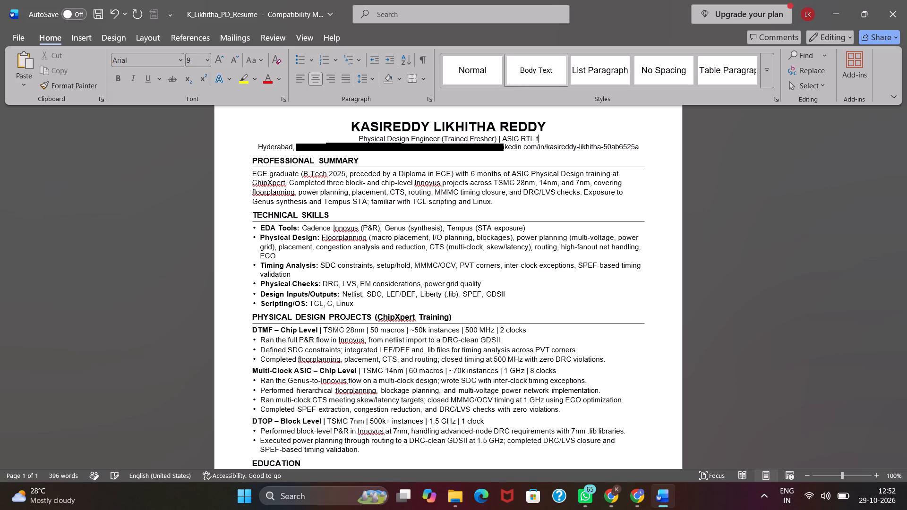
pyautogui.write('GDSII')
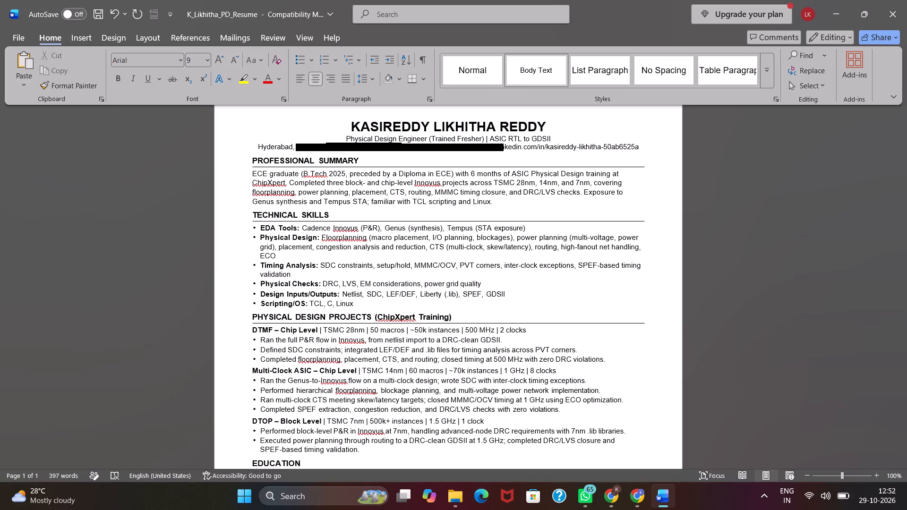
pyautogui.press('space')
pyautogui.hotkey('shift', '|')
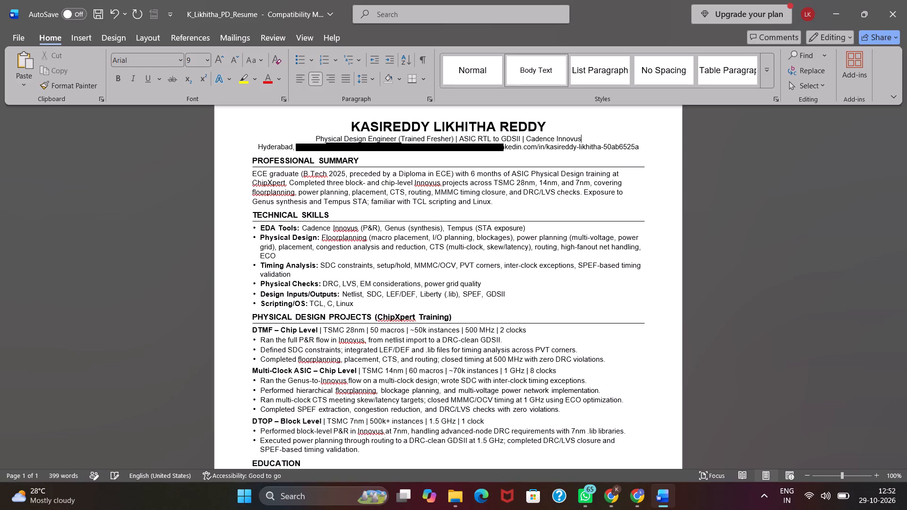
pyautogui.press(',')
pyautogui.press('space')
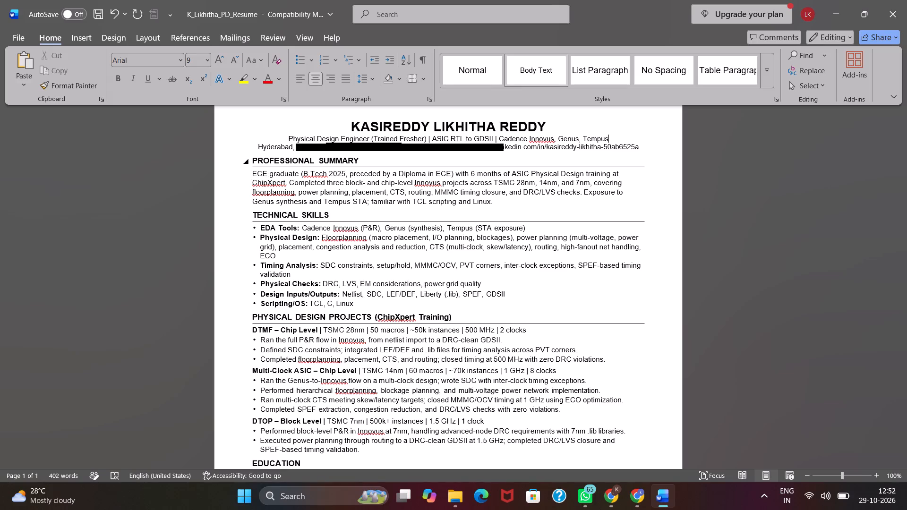
# Hyphenate the flow name in the new title line so that it reads "ASIC RTL-to-GDSII".
pyautogui.click(467, 137)
pyautogui.press('BackSpace')
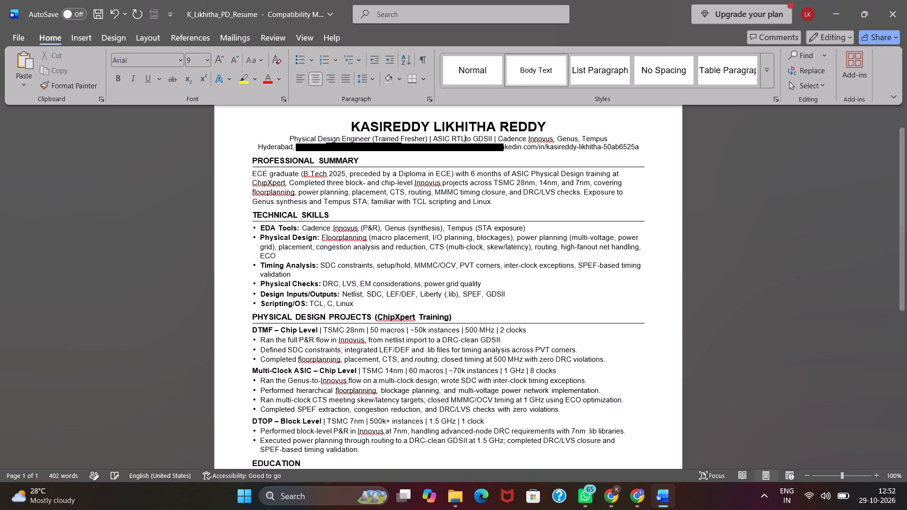
pyautogui.press('-')
pyautogui.press('Right')
pyautogui.press('Right')
pyautogui.press('Right')
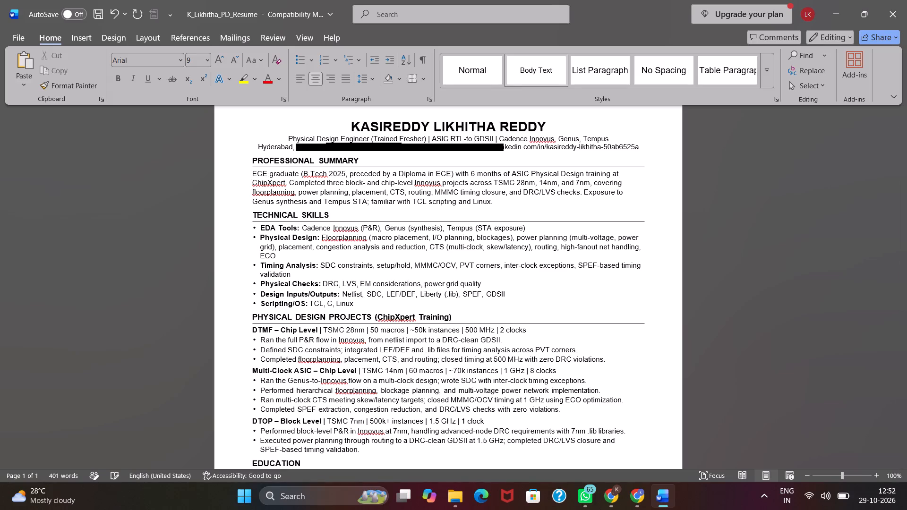
pyautogui.press('BackSpace')
pyautogui.press('-')
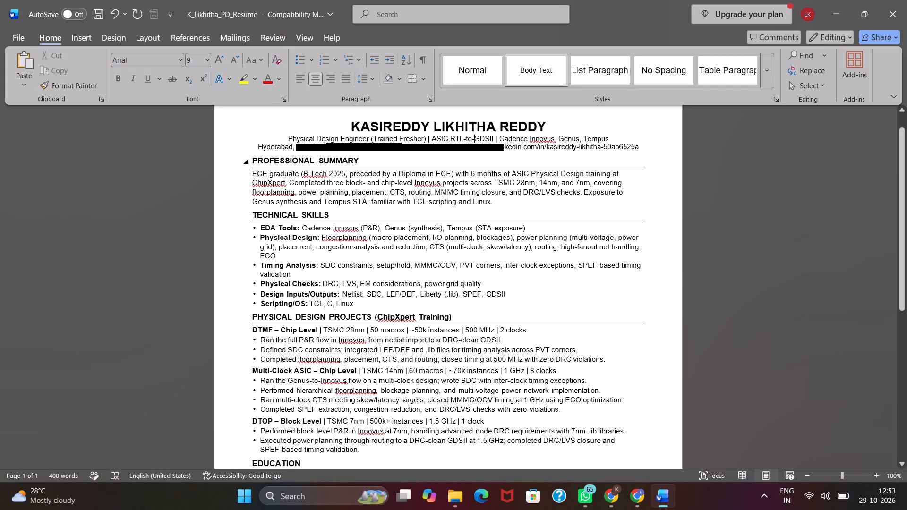
pyautogui.scroll(-6, 390, 238)
pyautogui.scroll(9, 390, 238)
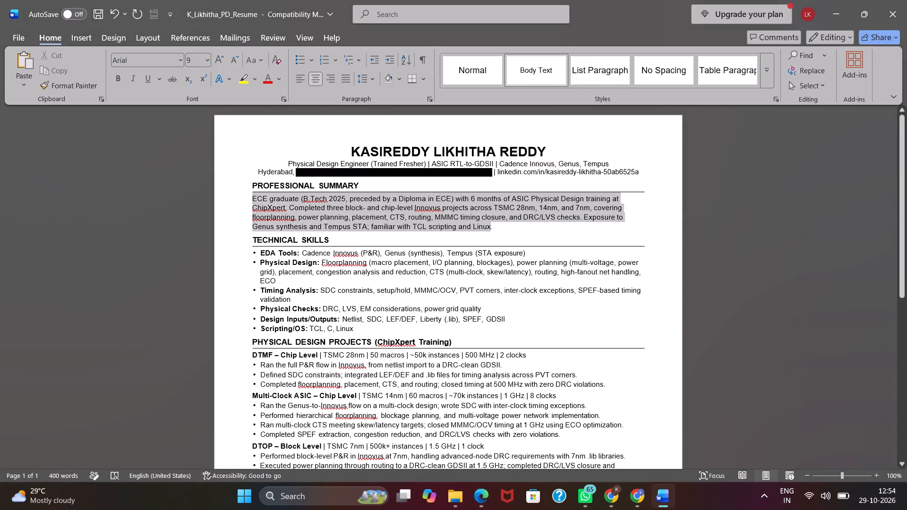
pyautogui.moveTo(490, 227); pyautogui.dragTo(492, 227)
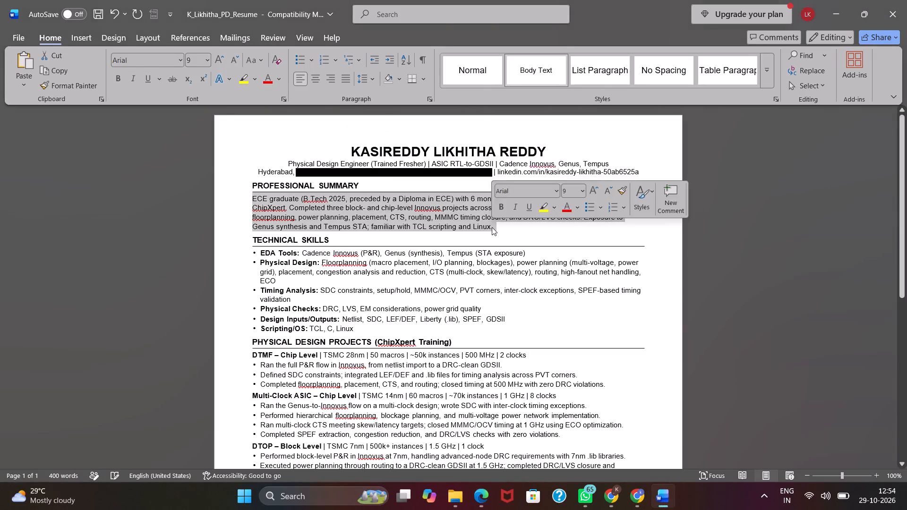
pyautogui.hotkey('ctrl', 'v')
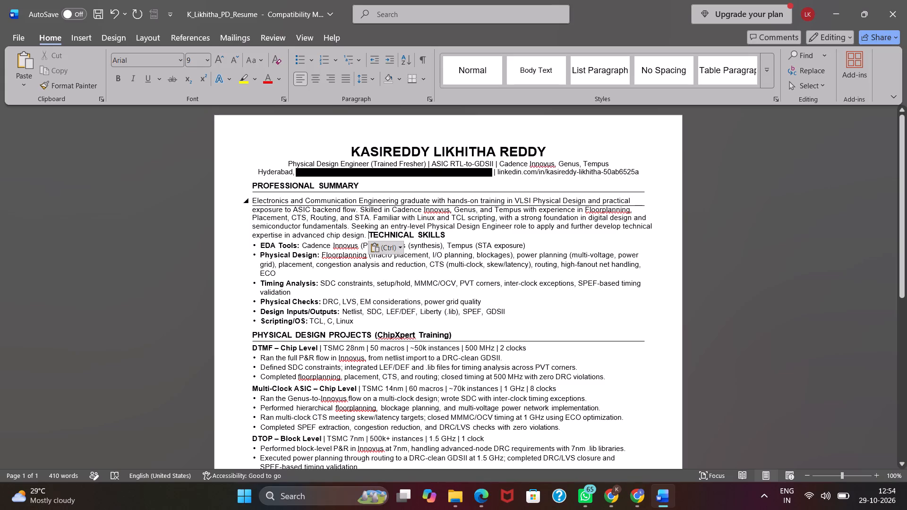
pyautogui.press('Return')
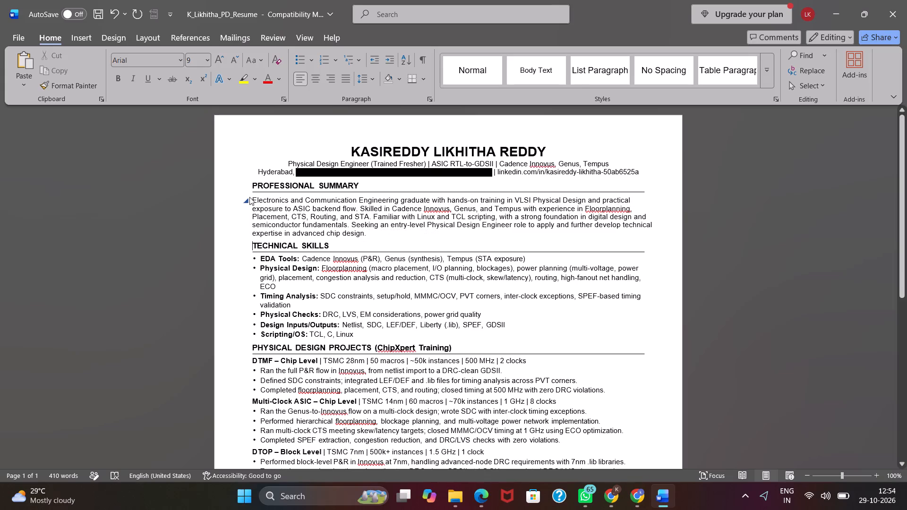
# Justify the new professional summary paragraph.
pyautogui.moveTo(253, 197); pyautogui.dragTo(270, 204)
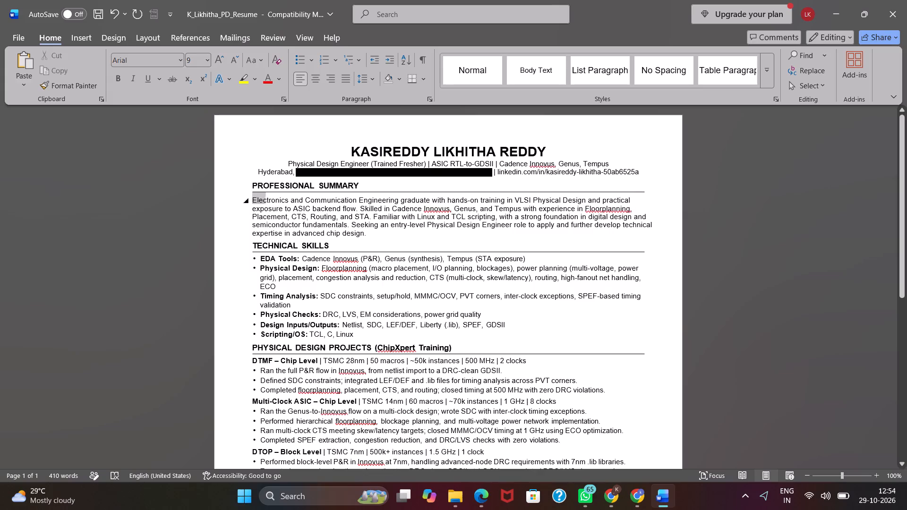
pyautogui.moveTo(270, 204); pyautogui.dragTo(372, 233)
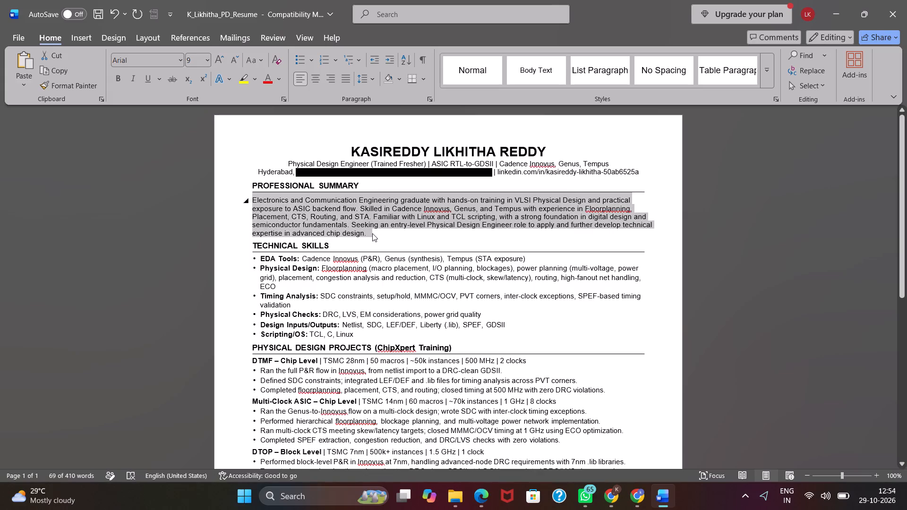
pyautogui.hotkey('ctrl', 'j')
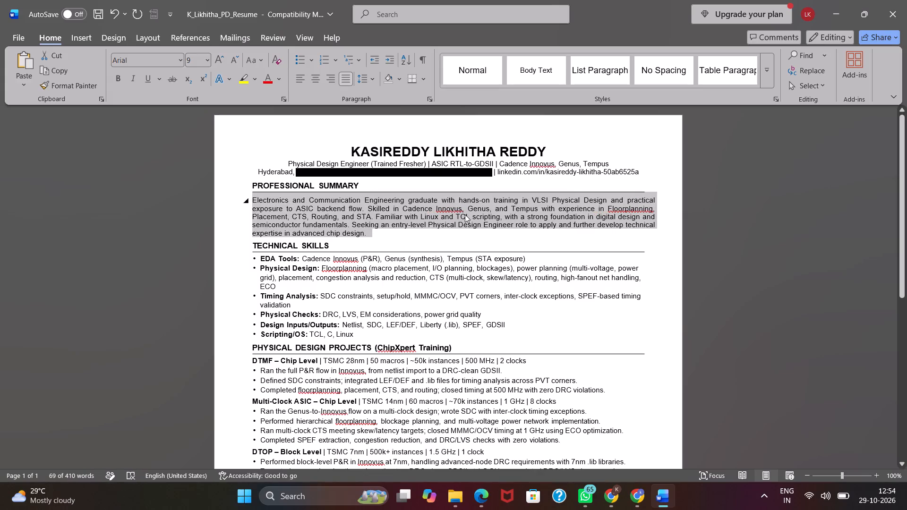
pyautogui.click(616, 317)
# Add an empty, unbulleted line after the Scripting/OS item, above the Physical Design Projects heading.
pyautogui.scroll(-1, 616, 317)
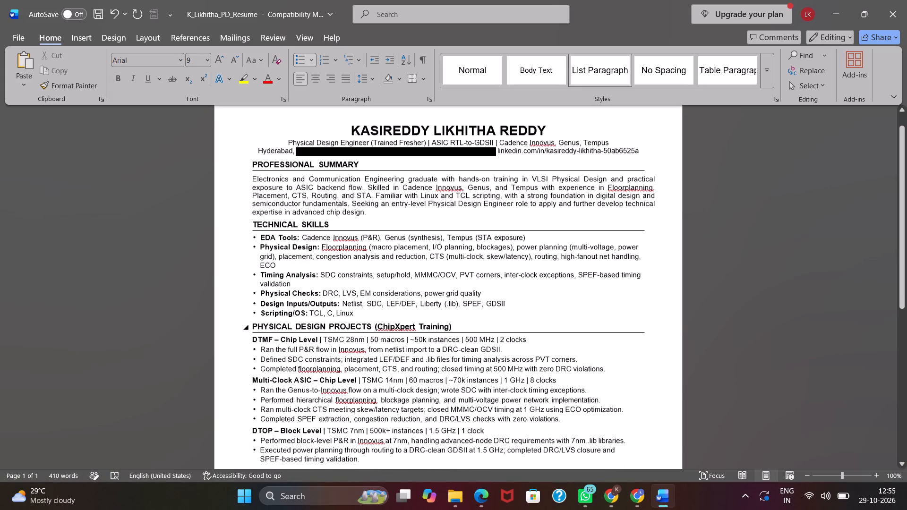
pyautogui.scroll(-3, 616, 317)
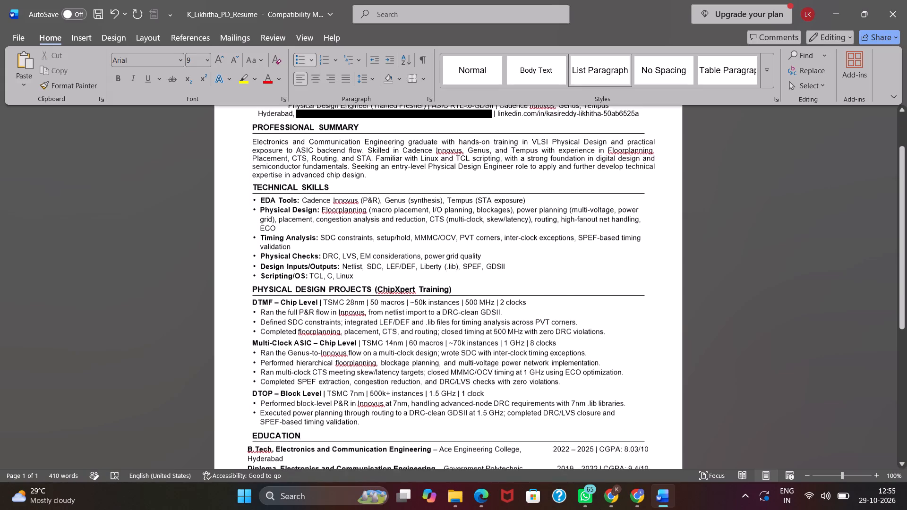
pyautogui.scroll(-1, 616, 317)
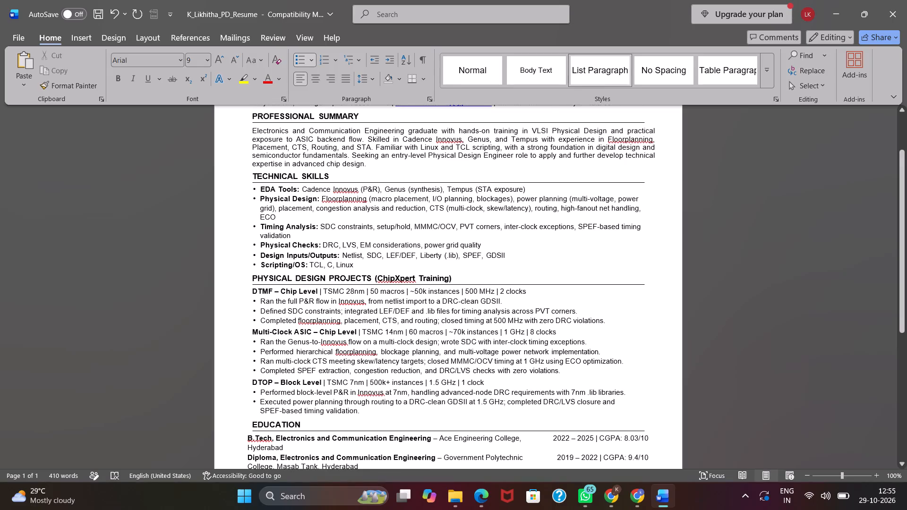
pyautogui.scroll(-2, 616, 317)
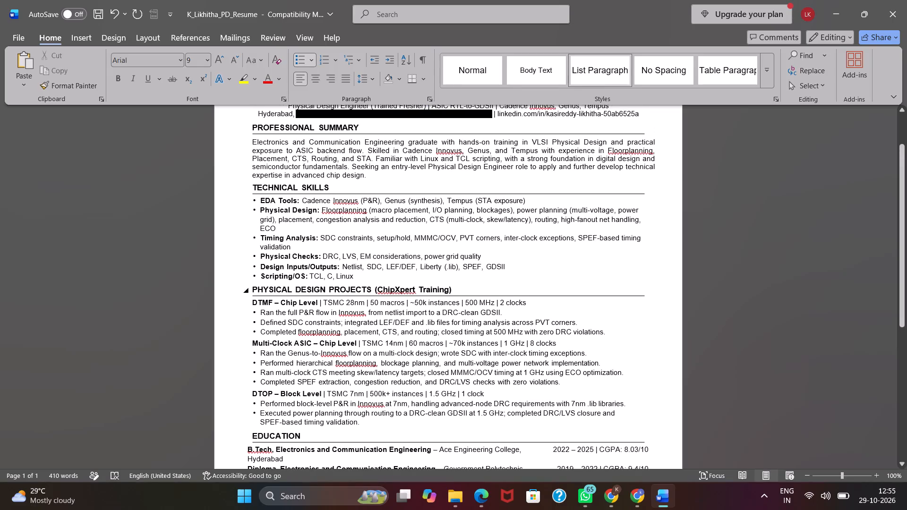
pyautogui.click(360, 279)
pyautogui.press('Return')
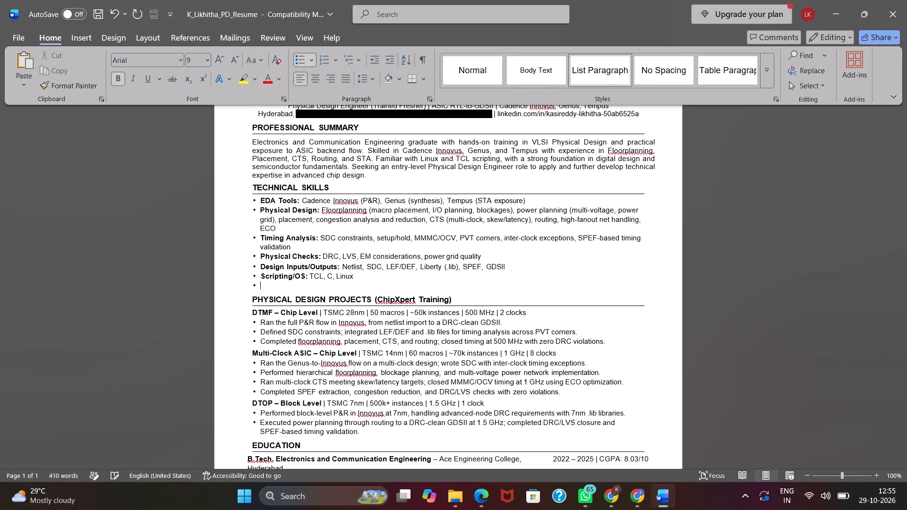
pyautogui.press('BackSpace')
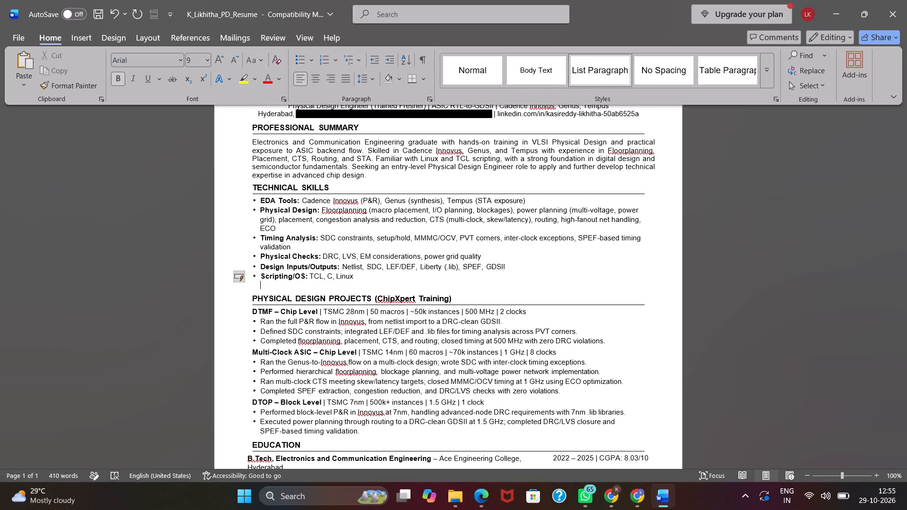
# Insert one blank line after the professional summary paragraph and another after the contact line.
pyautogui.click(368, 178)
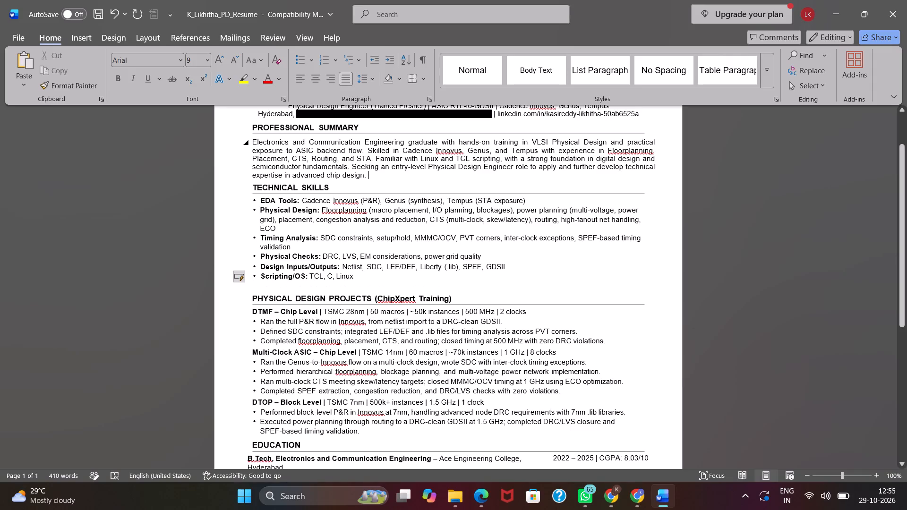
pyautogui.press('Return')
pyautogui.scroll(1, 368, 178)
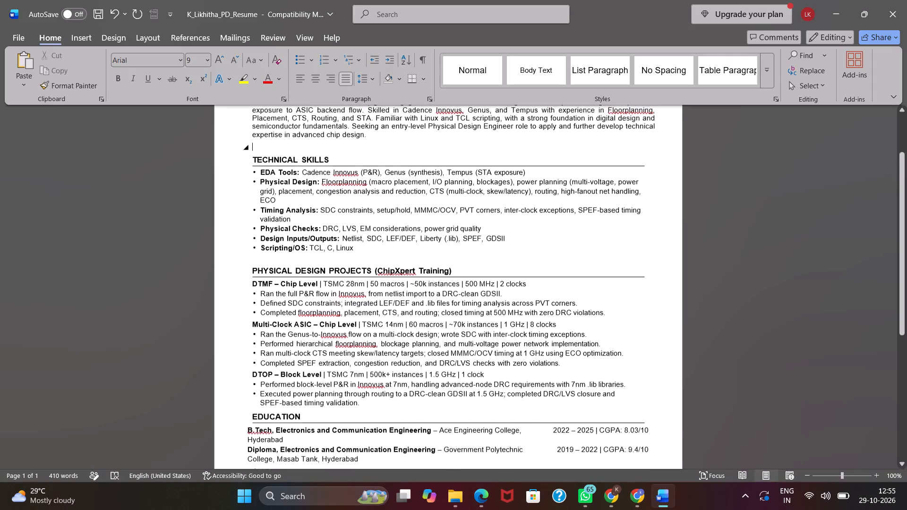
pyautogui.scroll(1, 368, 178)
pyautogui.click(649, 165)
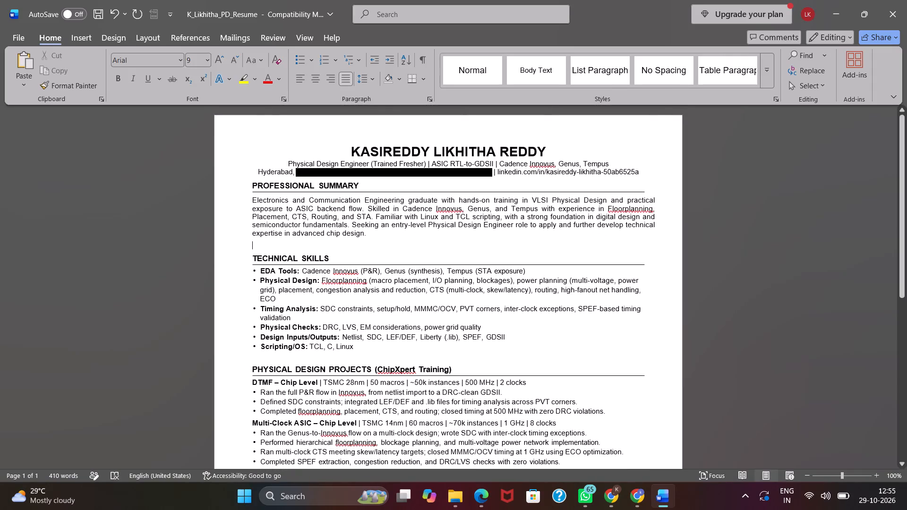
pyautogui.click(642, 171)
pyautogui.press('Return')
pyautogui.scroll(-2, 642, 171)
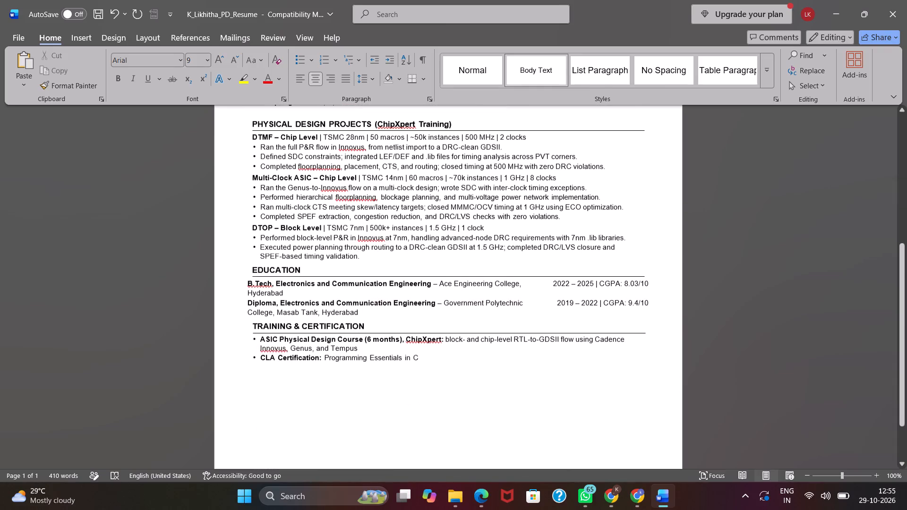
# Add an empty, unbulleted line above the Education heading and a blank line above the Training & Certification heading.
pyautogui.click(364, 258)
pyautogui.press('Return')
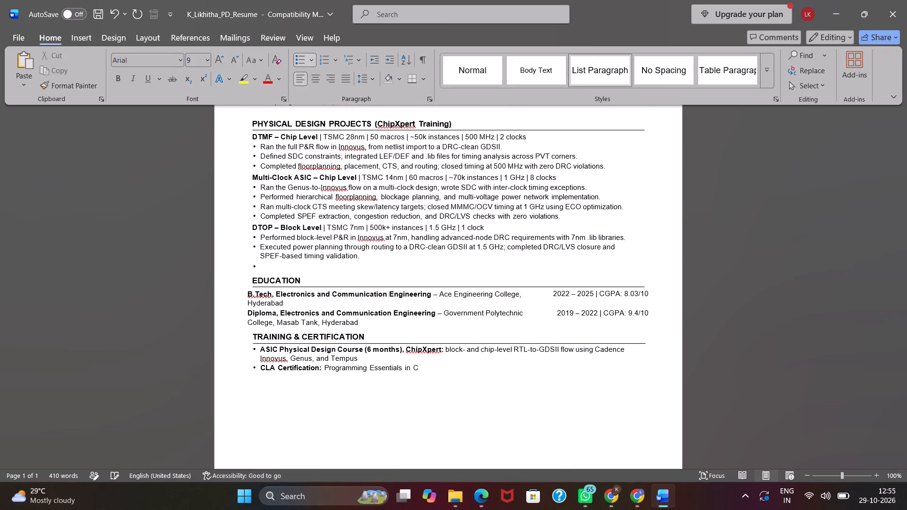
pyautogui.press('BackSpace')
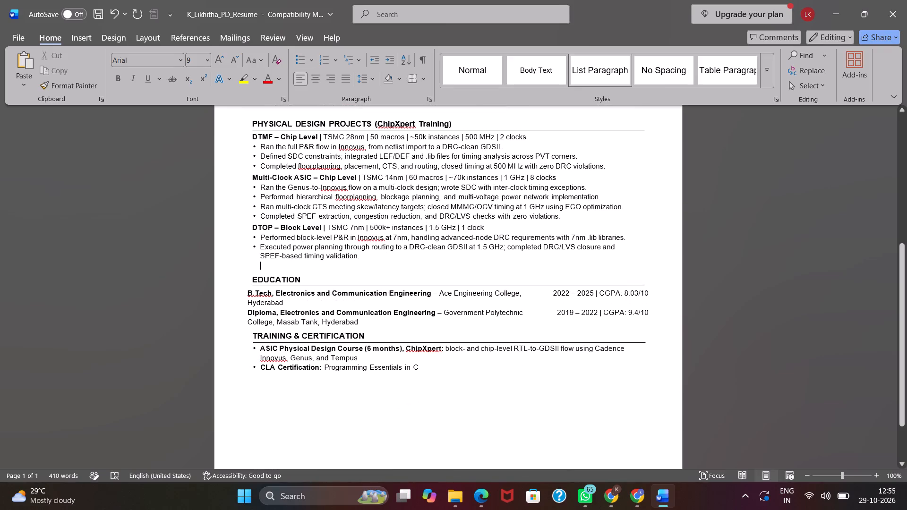
pyautogui.click(362, 324)
pyautogui.press('Return')
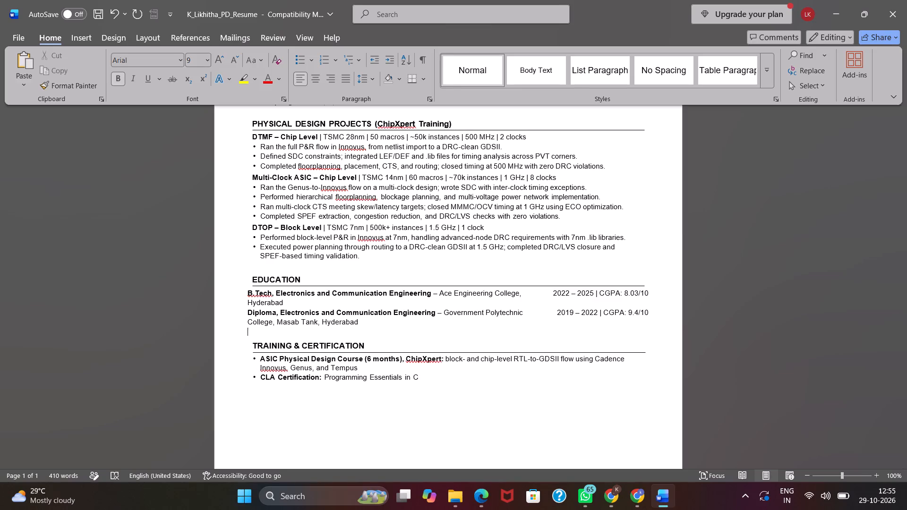
# Remove the blank line above the Technical Skills heading and insert a new one directly after the professional summary paragraph.
pyautogui.scroll(4, 321, 360)
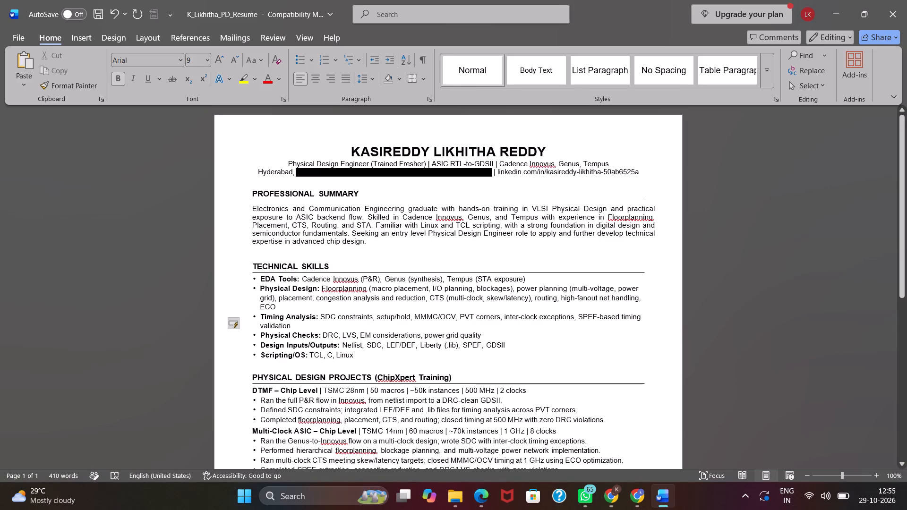
pyautogui.scroll(-5, 321, 360)
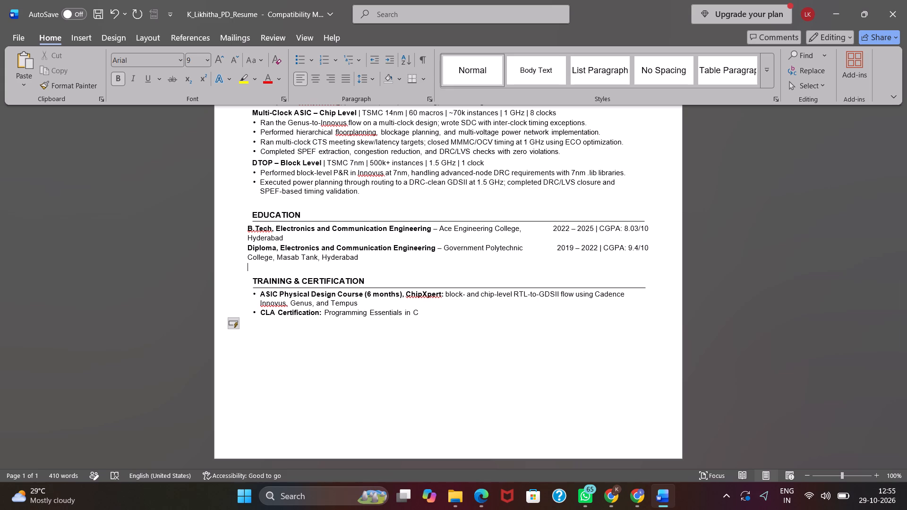
pyautogui.scroll(13, 423, 313)
pyautogui.scroll(-5, 423, 313)
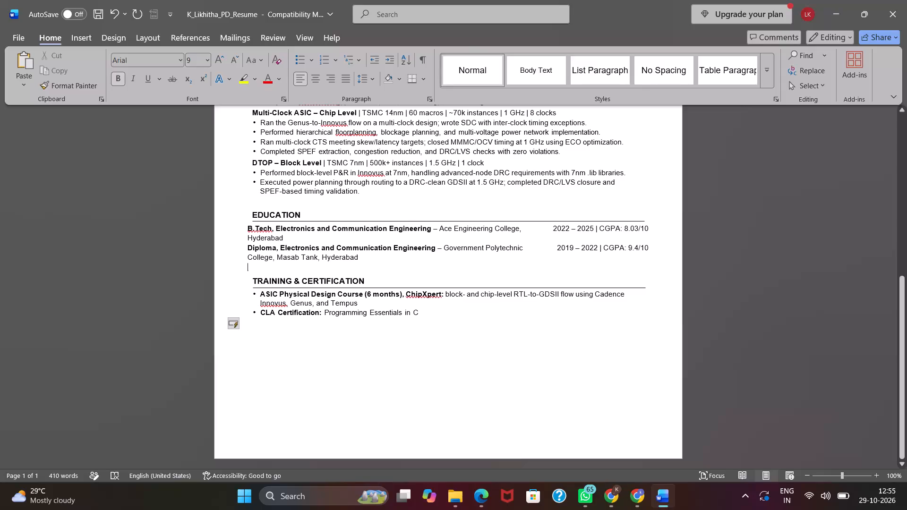
pyautogui.scroll(9, 423, 313)
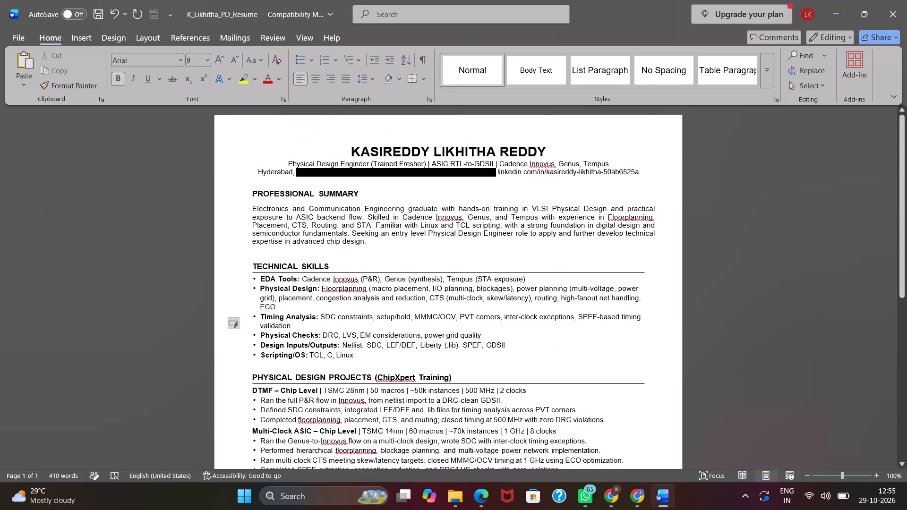
pyautogui.click(252, 263)
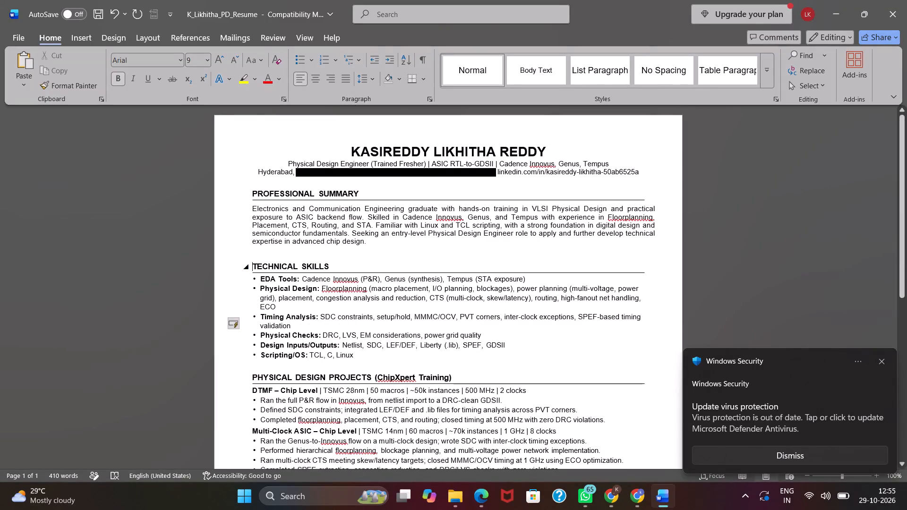
pyautogui.press('BackSpace')
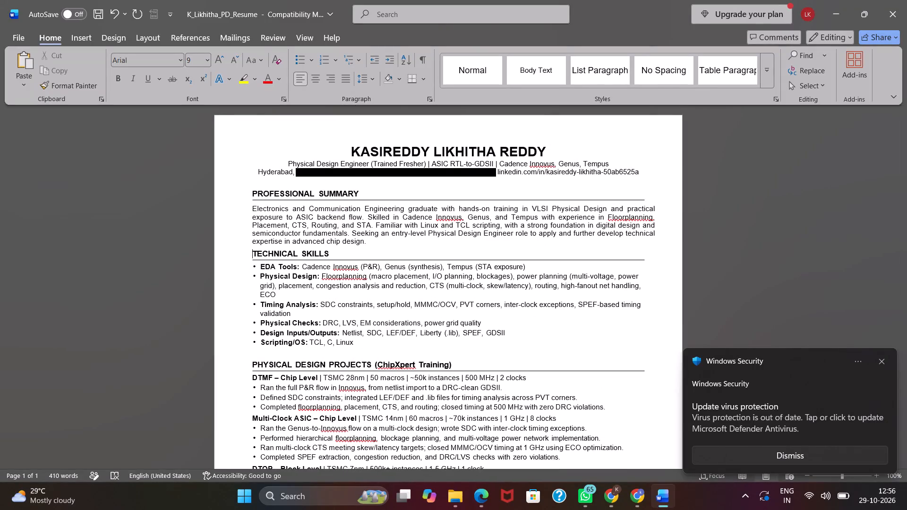
pyautogui.scroll(-1, 252, 263)
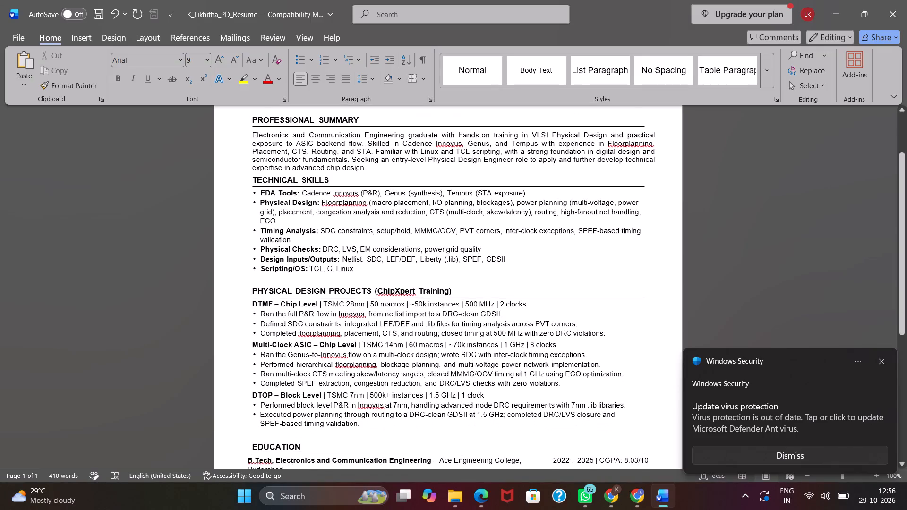
pyautogui.click(370, 168)
pyautogui.press('Return')
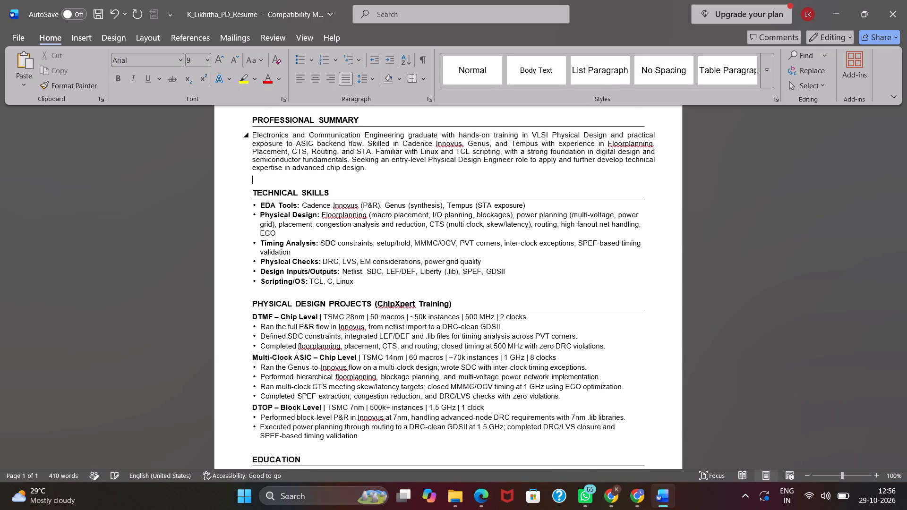
# Reduce the font size of the blank line above Technical Skills to 5.
pyautogui.click(205, 64)
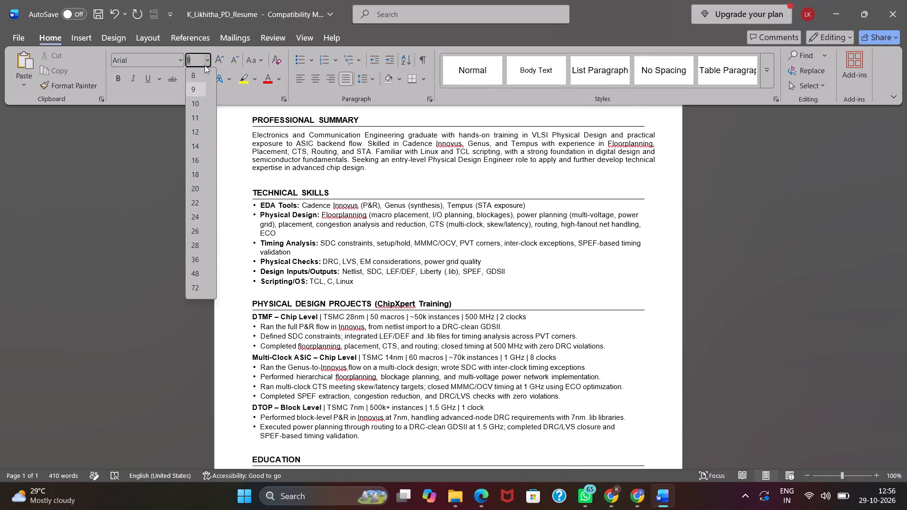
pyautogui.click(201, 71)
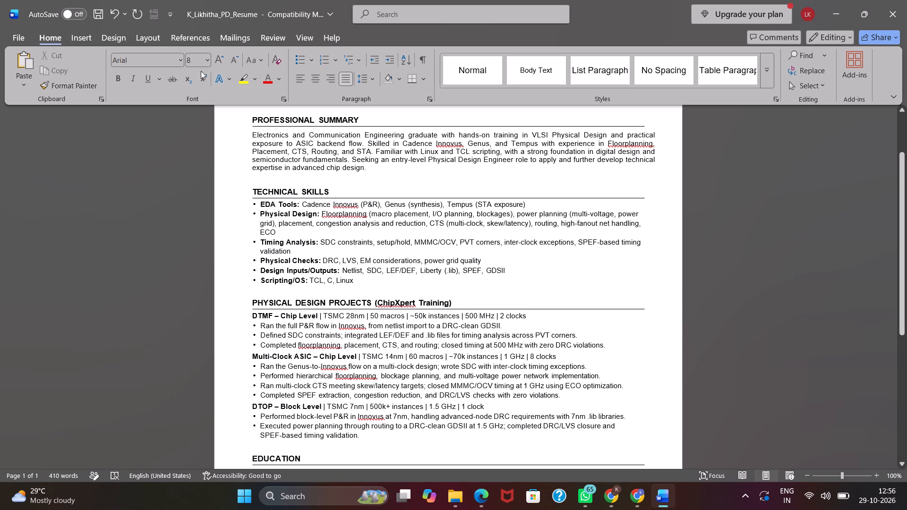
pyautogui.click(207, 64)
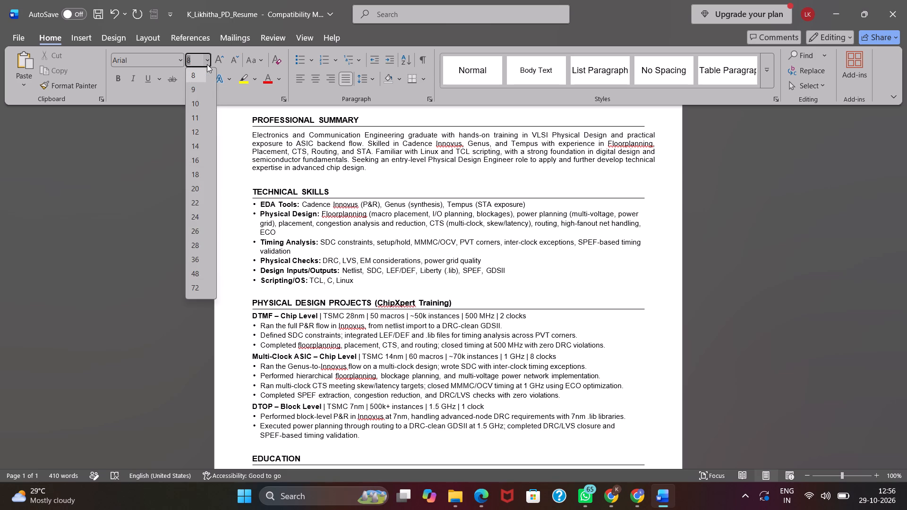
pyautogui.press('5')
pyautogui.press('Return')
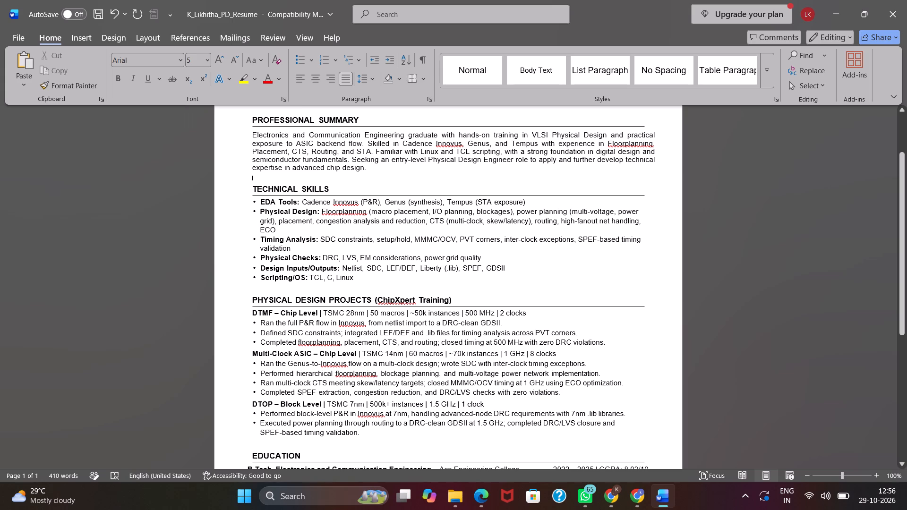
# Set the font size of the blank line above Physical Design Projects to 5.
pyautogui.click(255, 284)
pyautogui.click(206, 55)
pyautogui.press('5')
pyautogui.press('Return')
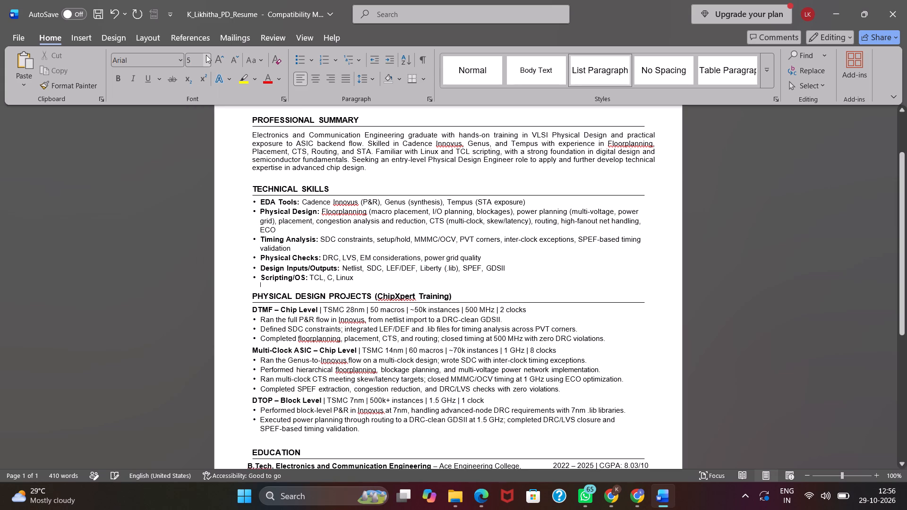
# Set the font size of the blank line above the Education heading to 5.
pyautogui.scroll(-1, 333, 269)
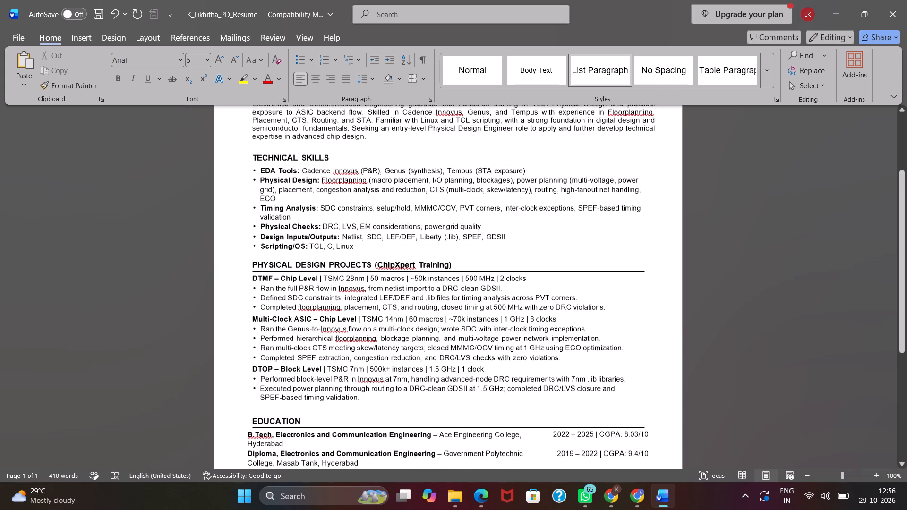
pyautogui.scroll(-1, 333, 269)
pyautogui.click(257, 142)
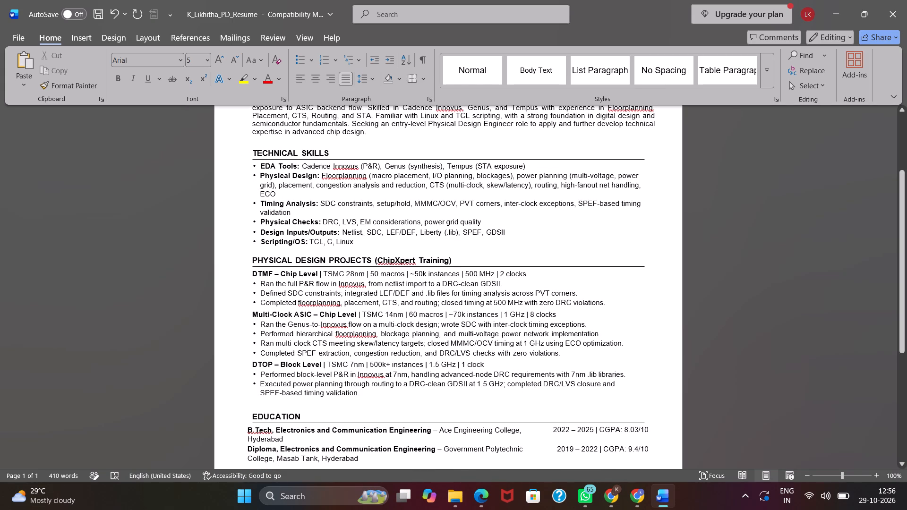
pyautogui.scroll(-1, 289, 304)
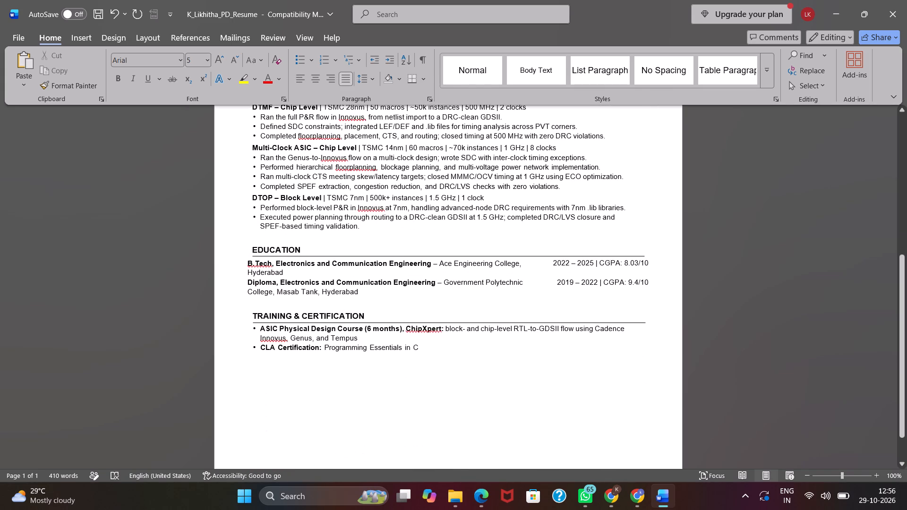
pyautogui.click(260, 239)
pyautogui.click(207, 65)
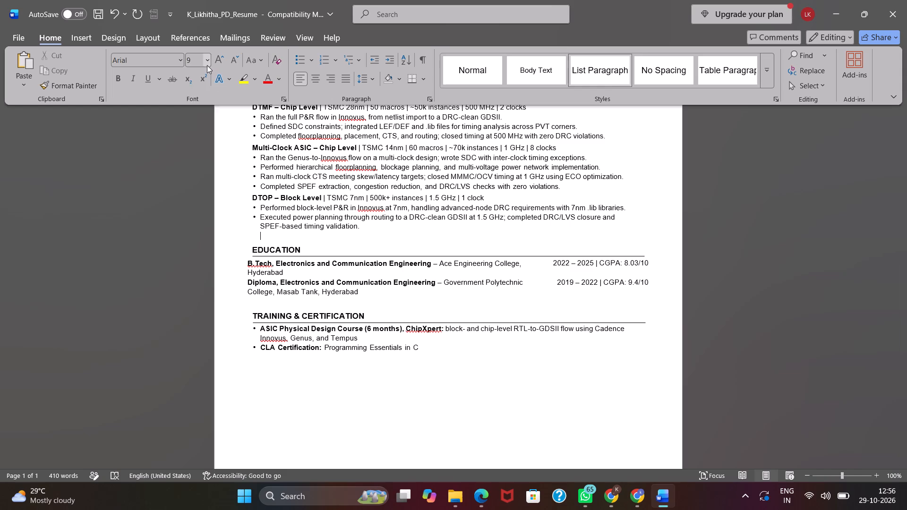
pyautogui.press('5')
pyautogui.press('Return')
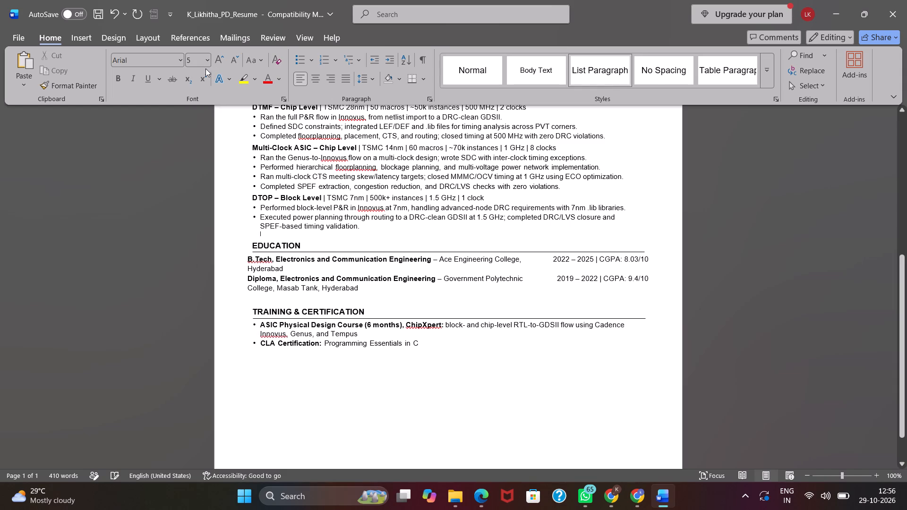
# Set the font size of the blank line above Training & Certification to 5, keeping that line empty.
pyautogui.click(263, 296)
pyautogui.press('5')
pyautogui.press('Return')
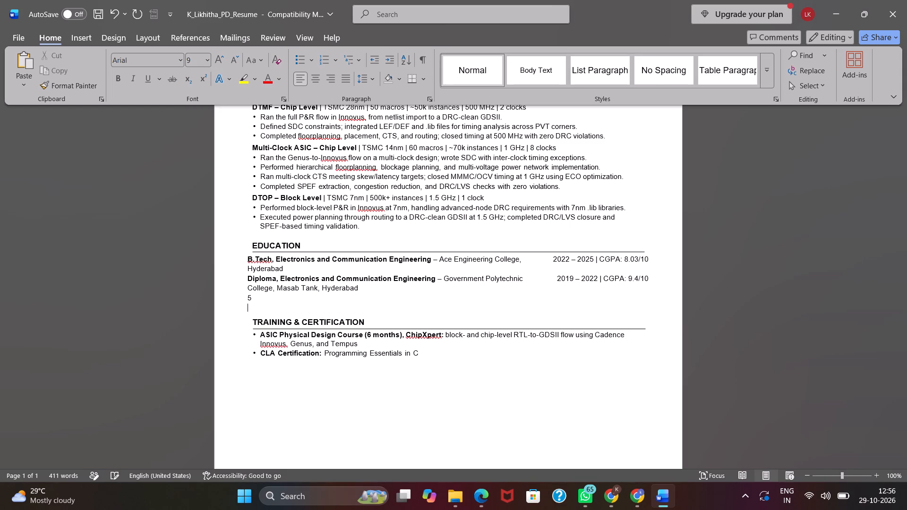
pyautogui.press('BackSpace')
pyautogui.press('BackSpace')
pyautogui.press('BackSpace')
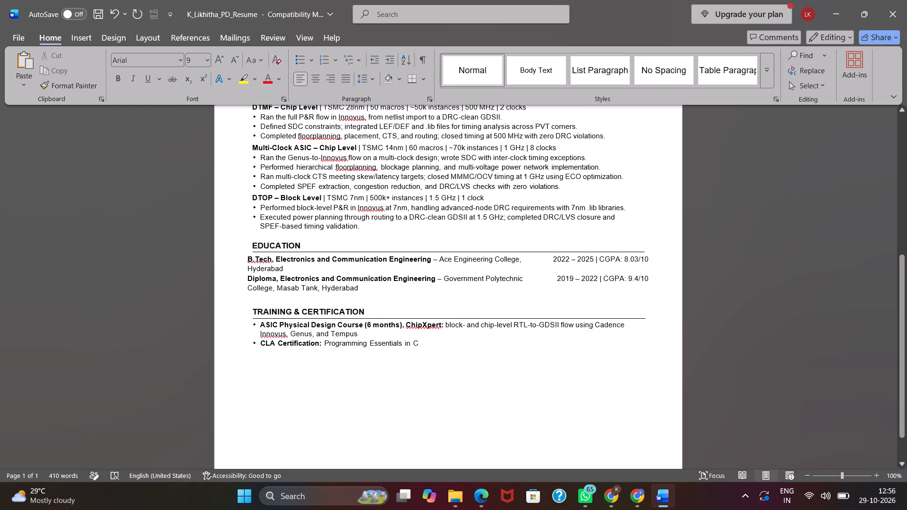
pyautogui.click(211, 55)
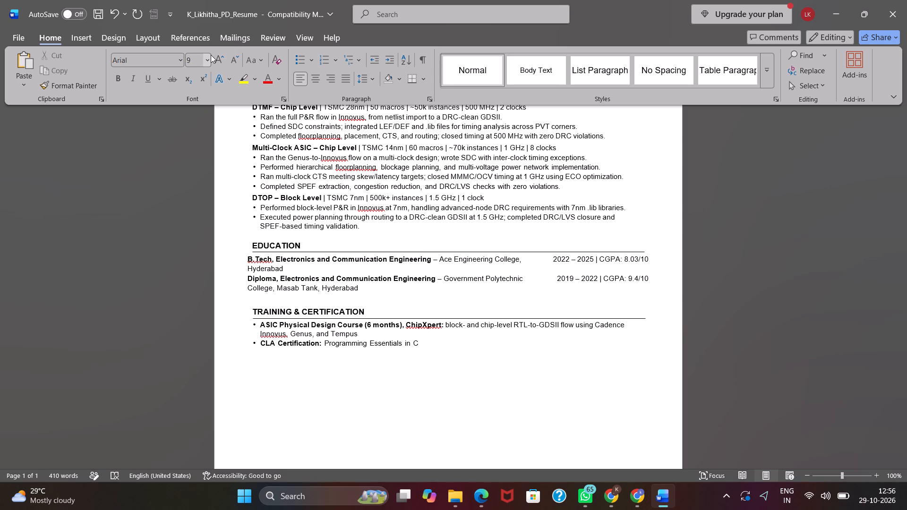
pyautogui.click(209, 56)
pyautogui.press('5')
pyautogui.press('Return')
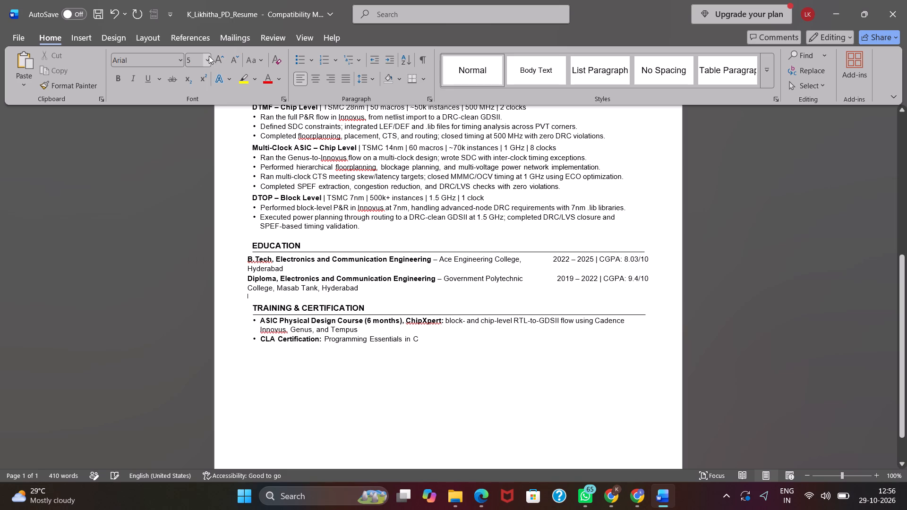
# Review the whole resume page to check the spacing between its sections.
pyautogui.scroll(3, 209, 56)
pyautogui.scroll(2, 296, 106)
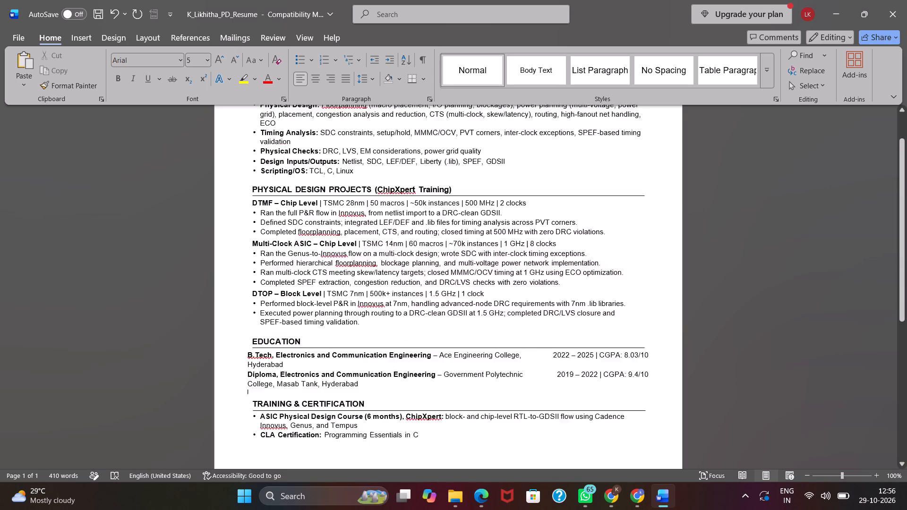
pyautogui.scroll(1, 296, 106)
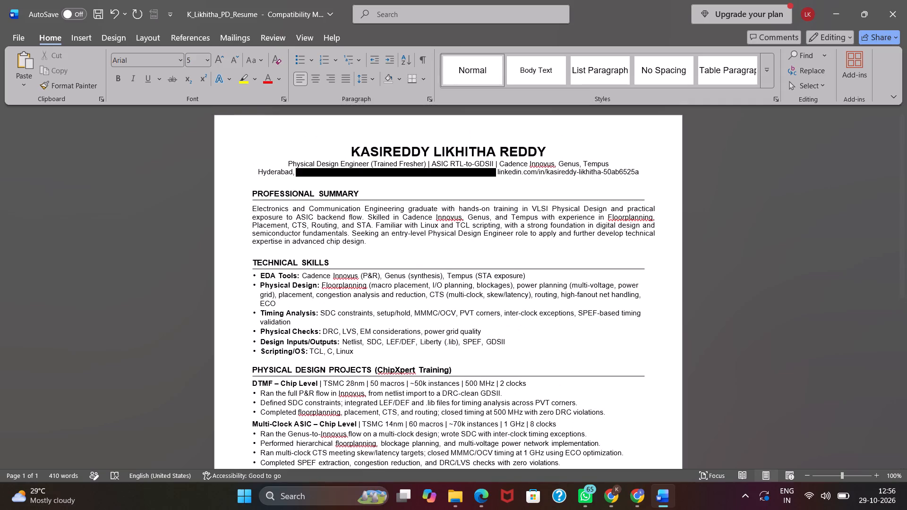
pyautogui.scroll(-5, 296, 106)
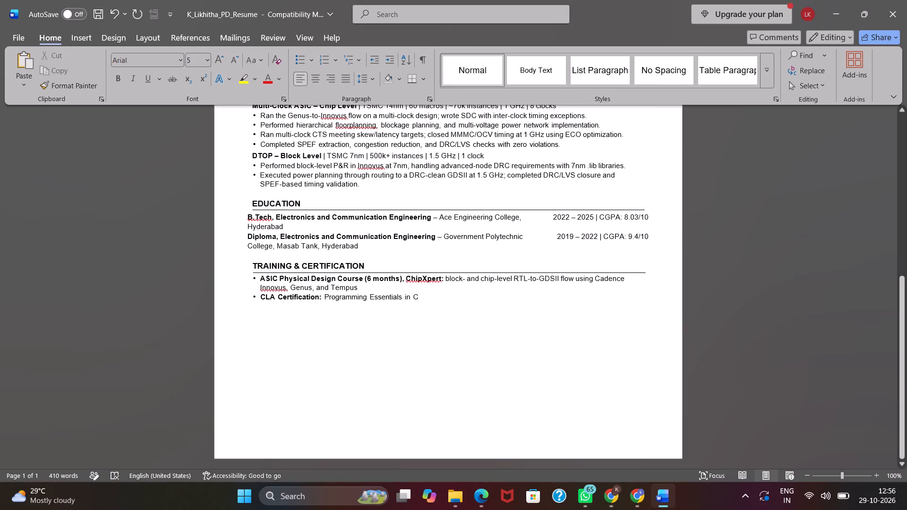
pyautogui.scroll(3, 465, 421)
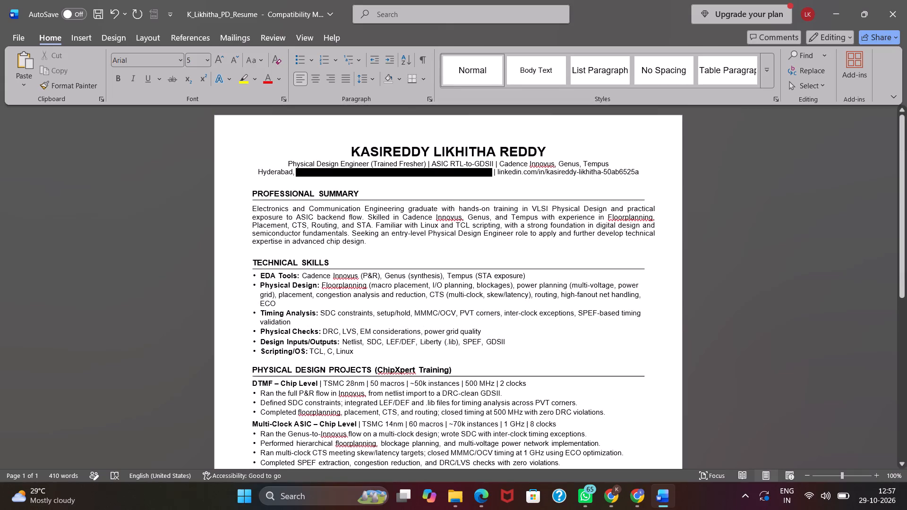
pyautogui.scroll(-4, 465, 421)
pyautogui.scroll(2, 465, 421)
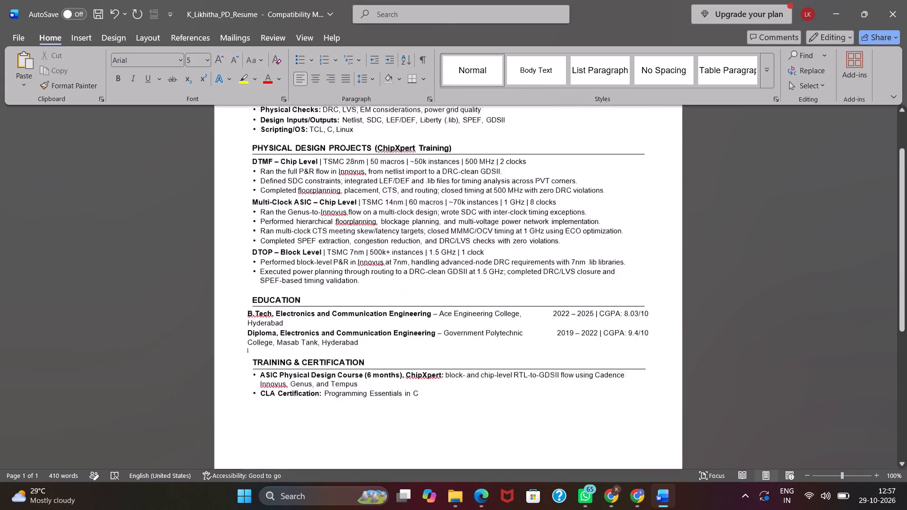
pyautogui.scroll(3, 465, 421)
pyautogui.scroll(-4, 465, 421)
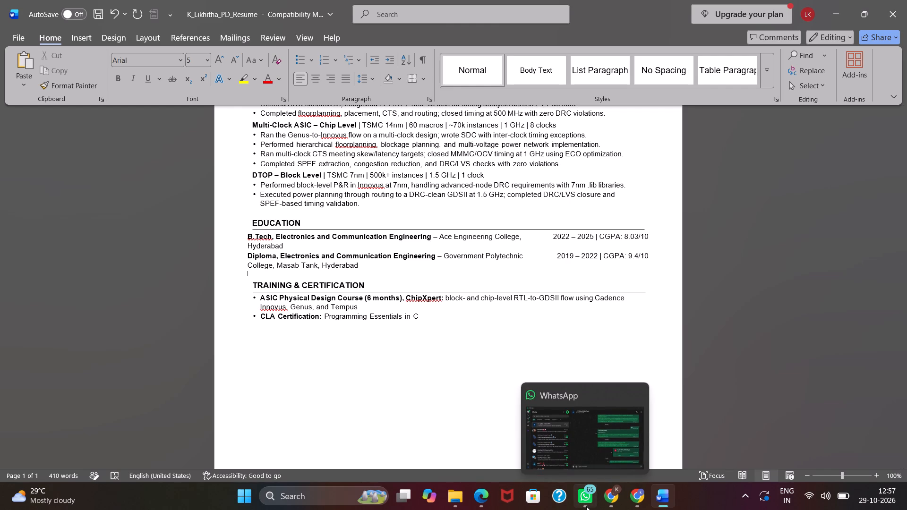
pyautogui.scroll(6, 327, 339)
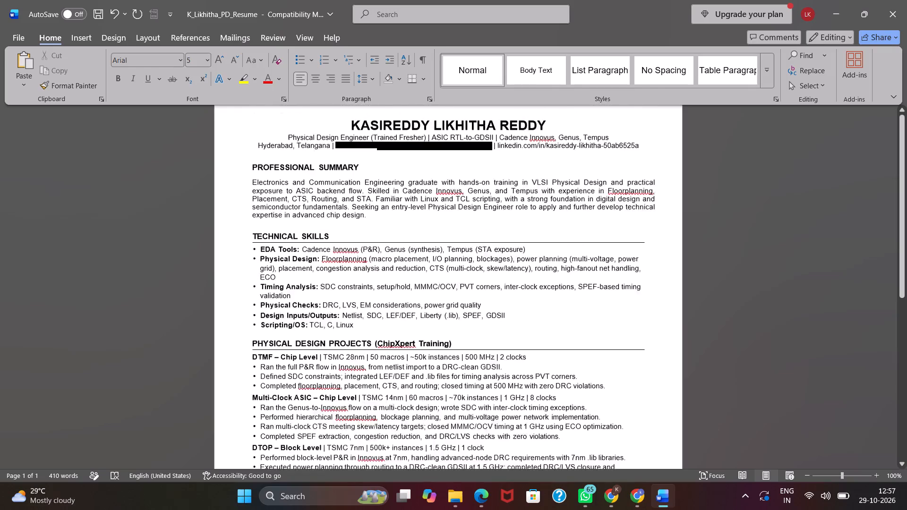
# Save the edited resume document under its existing name.
pyautogui.scroll(-8, 327, 339)
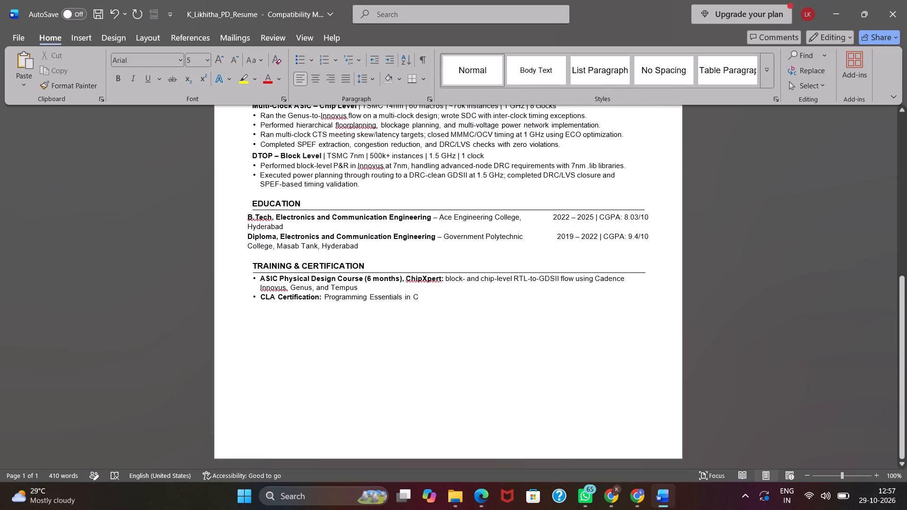
pyautogui.scroll(1, 327, 339)
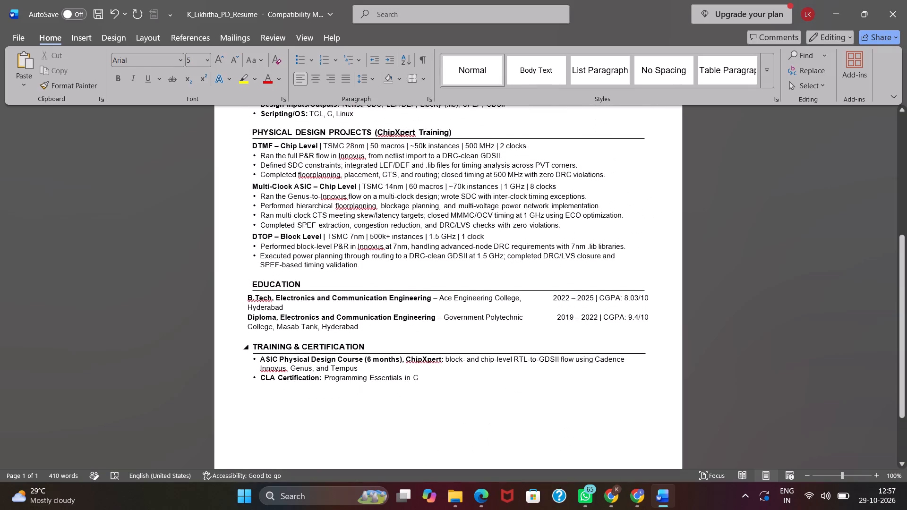
pyautogui.scroll(3, 327, 339)
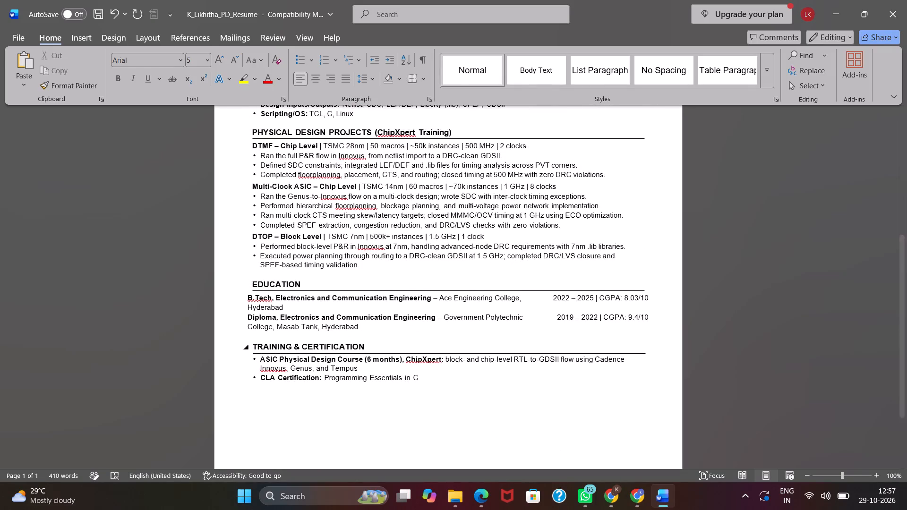
pyautogui.scroll(1, 327, 339)
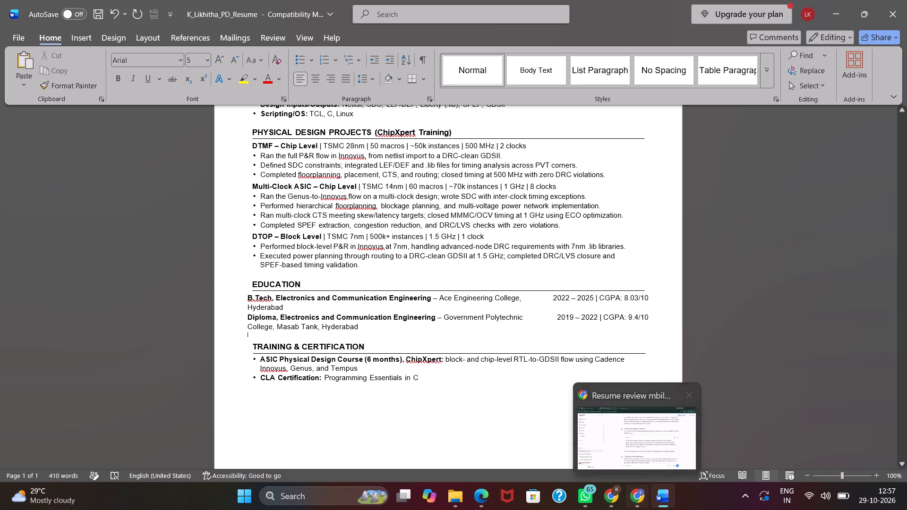
pyautogui.click(17, 34)
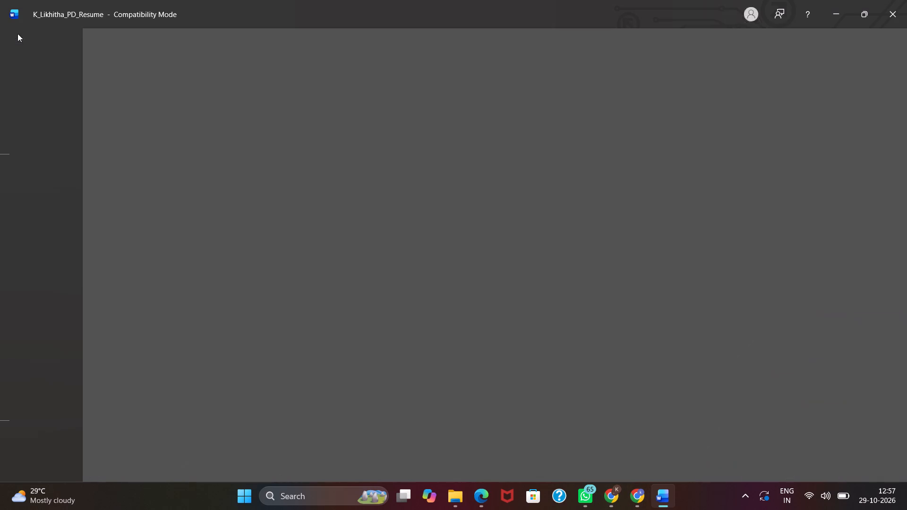
pyautogui.click(51, 191)
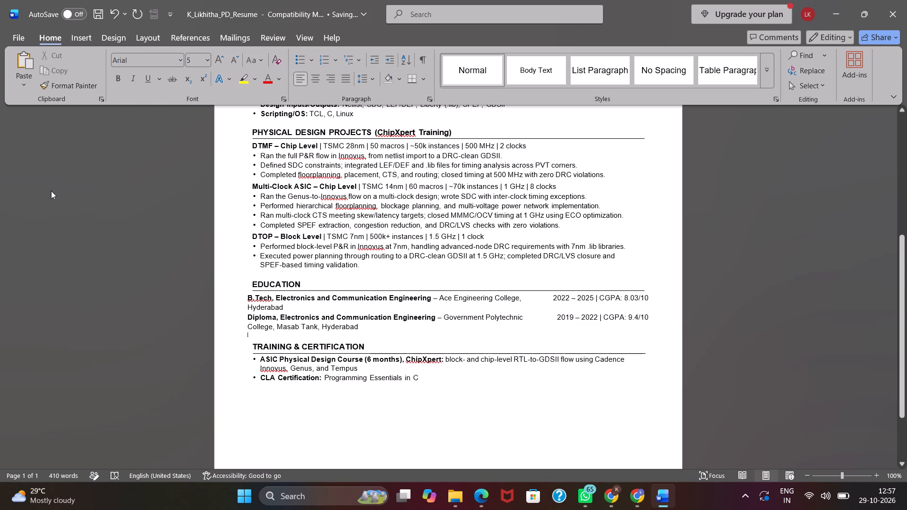
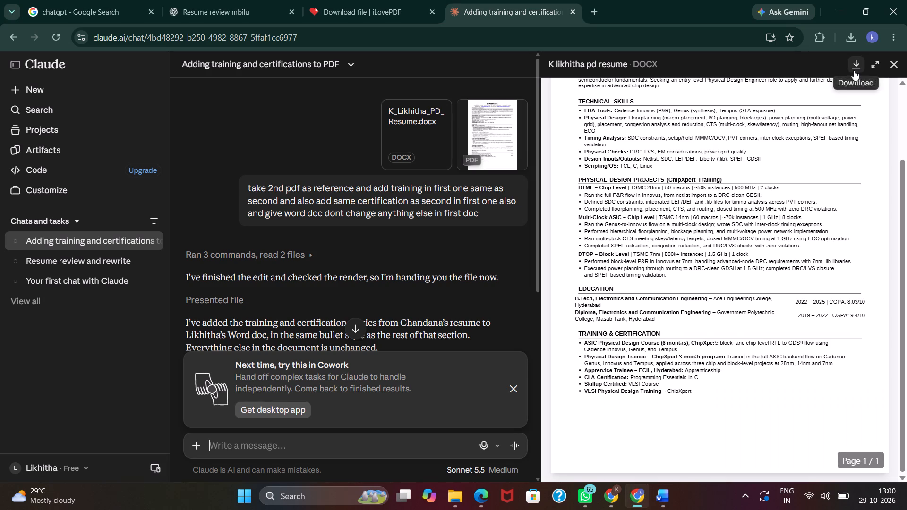
# Download the revised resume DOCX from the chat and open the downloaded copy in Word.
pyautogui.click(854, 70)
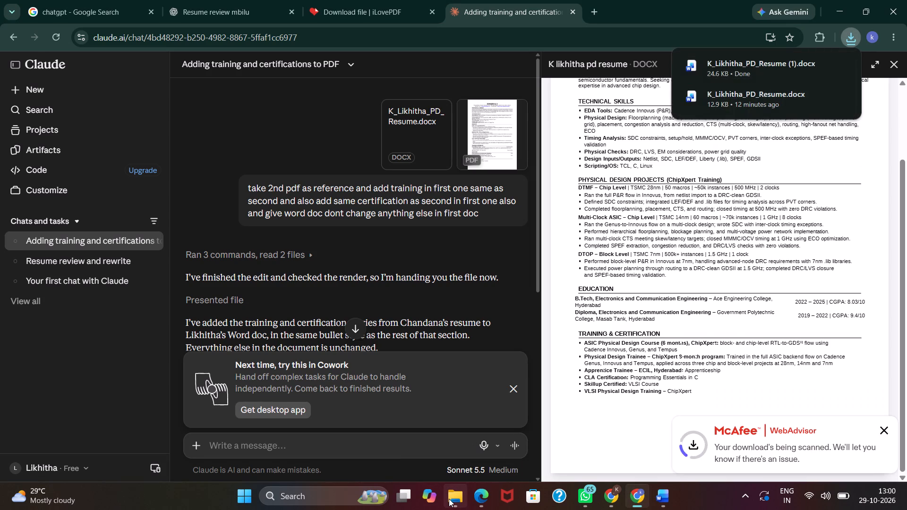
pyautogui.click(744, 74)
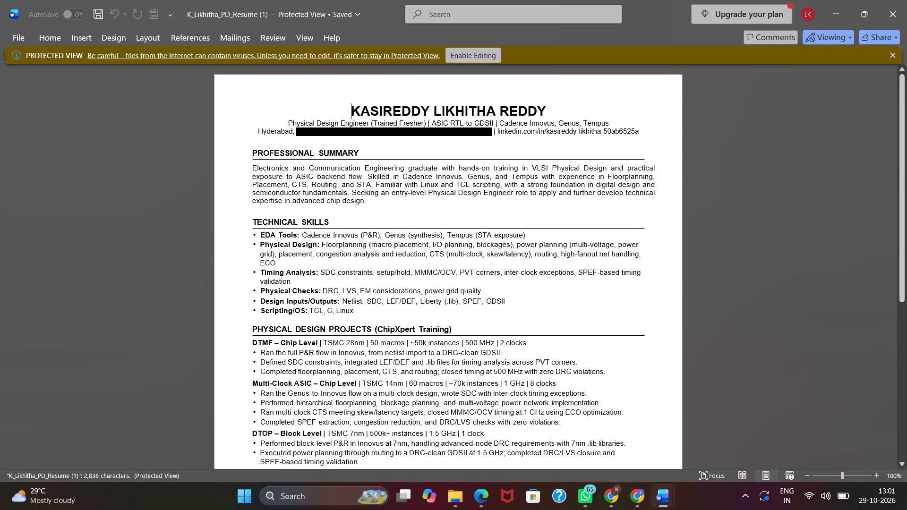
# Enable editing of the downloaded resume and delete the ampersand from the "TRAINING & CERTIFICATION" heading.
pyautogui.click(481, 59)
pyautogui.scroll(-5, 483, 294)
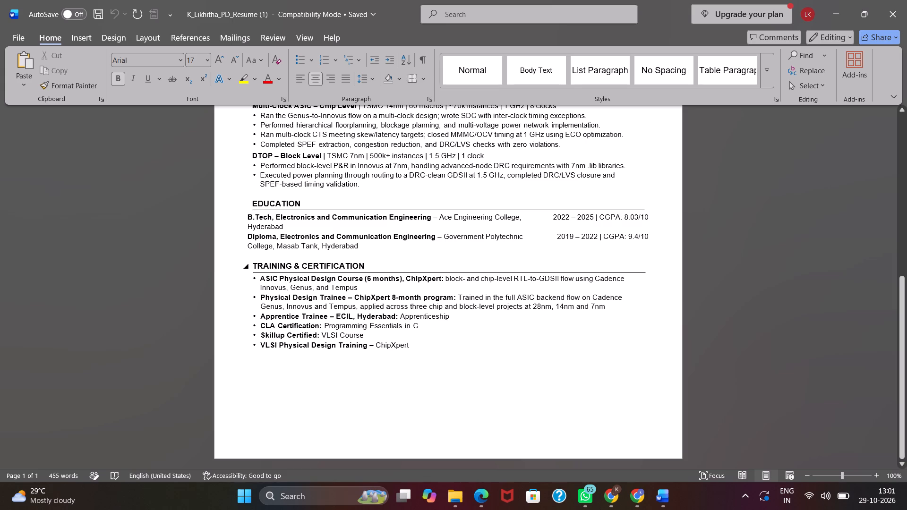
pyautogui.moveTo(301, 260); pyautogui.dragTo(296, 262)
pyautogui.press('BackSpace')
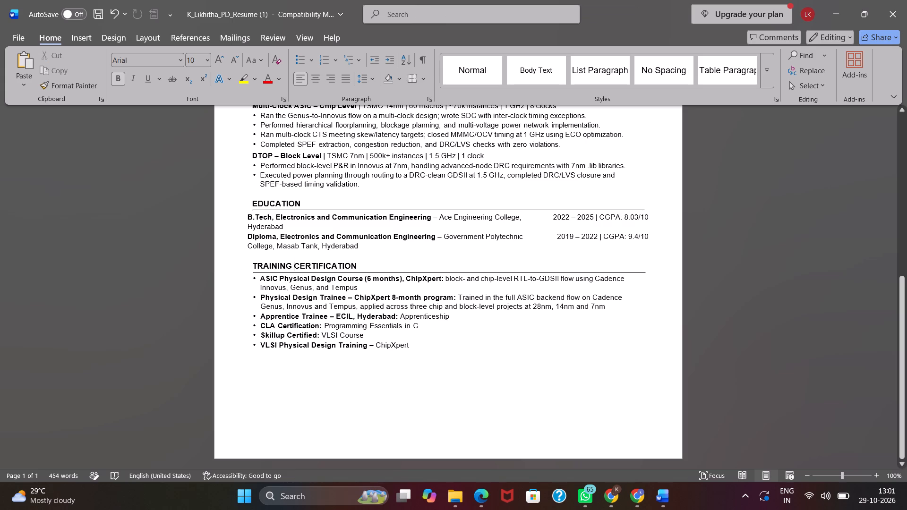
# Delete the entire "ASIC Physical Design Course (6 months), ChipXpert" bullet from the training section.
pyautogui.moveTo(252, 278); pyautogui.dragTo(295, 283)
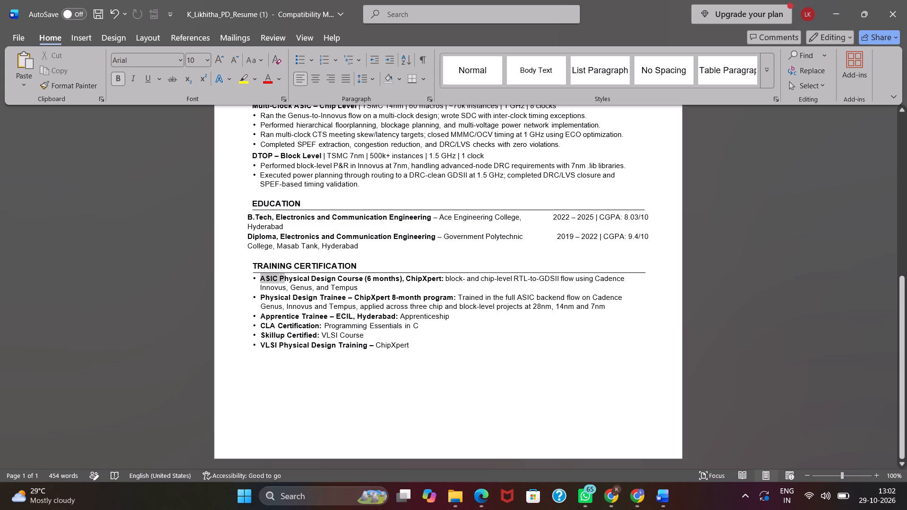
pyautogui.moveTo(295, 283); pyautogui.dragTo(354, 288)
pyautogui.press('BackSpace')
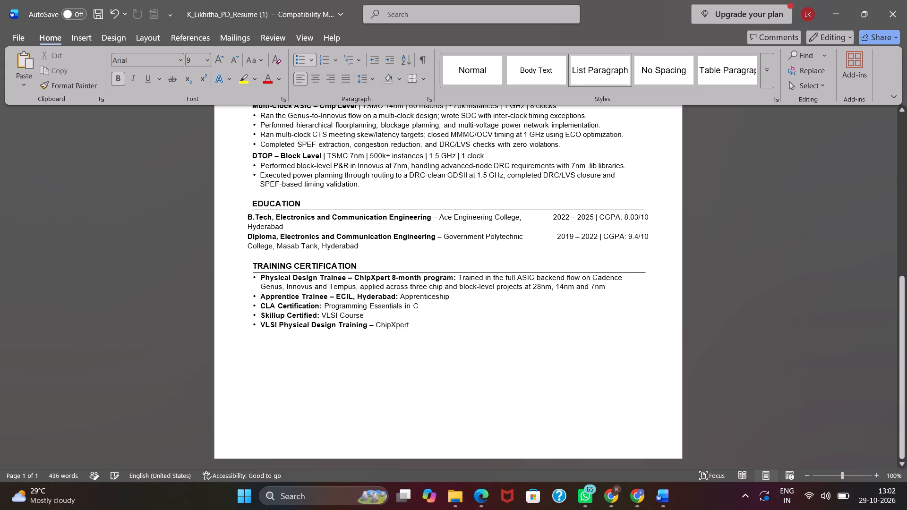
# Remove the colon after "8-month program" and split the "Trained in the full ASIC backend flow" description into its own bullet.
pyautogui.click(458, 276)
pyautogui.press('BackSpace')
pyautogui.press('BackSpace')
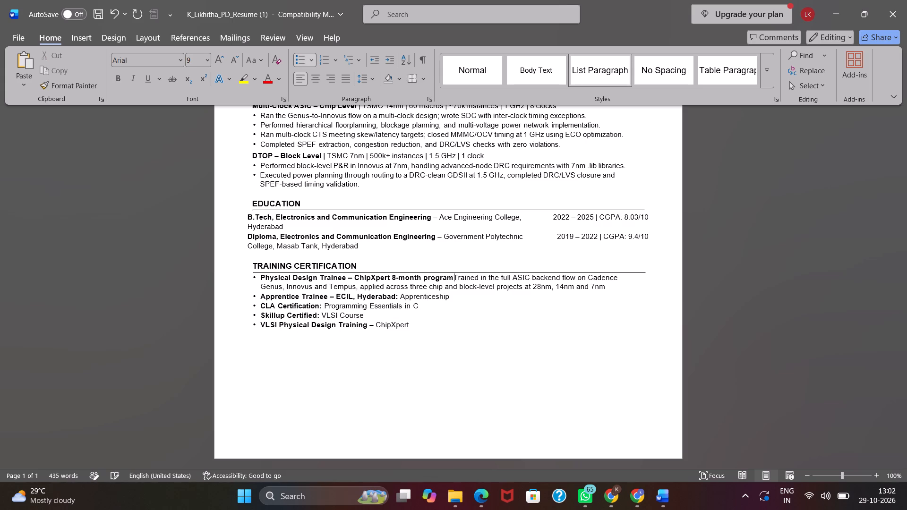
pyautogui.press('Return')
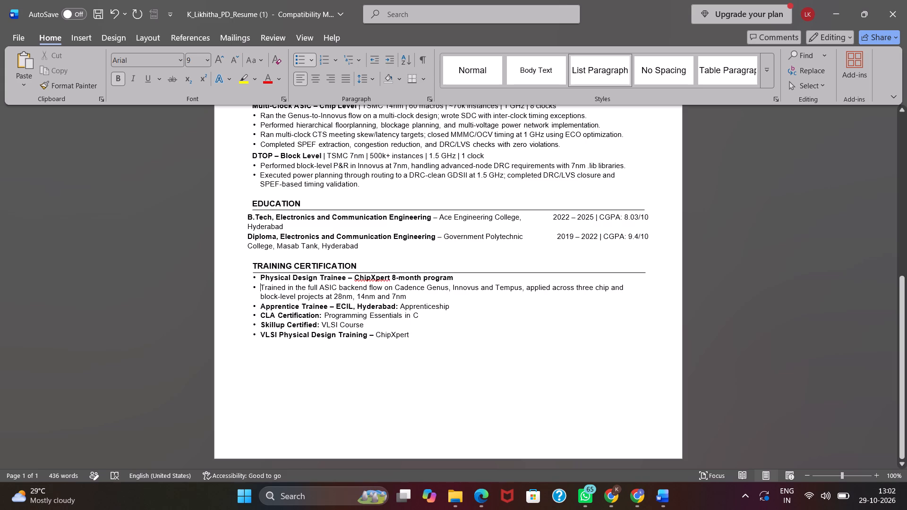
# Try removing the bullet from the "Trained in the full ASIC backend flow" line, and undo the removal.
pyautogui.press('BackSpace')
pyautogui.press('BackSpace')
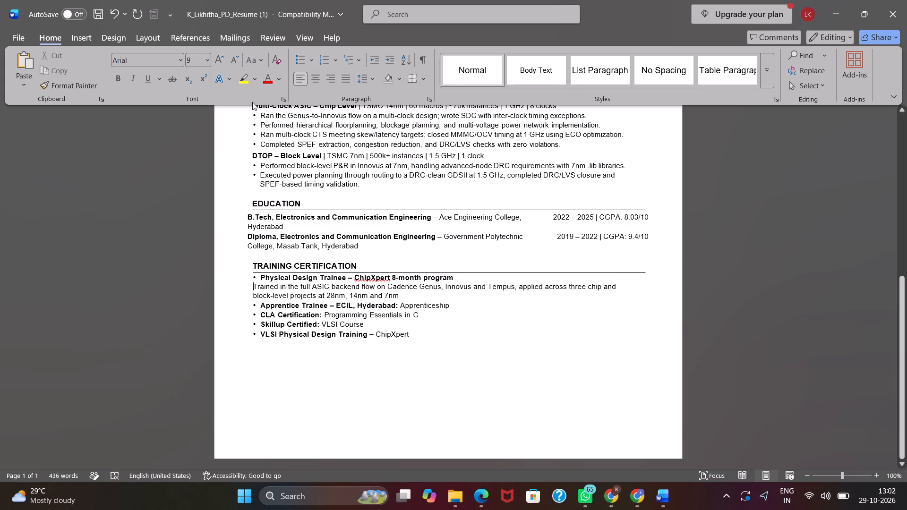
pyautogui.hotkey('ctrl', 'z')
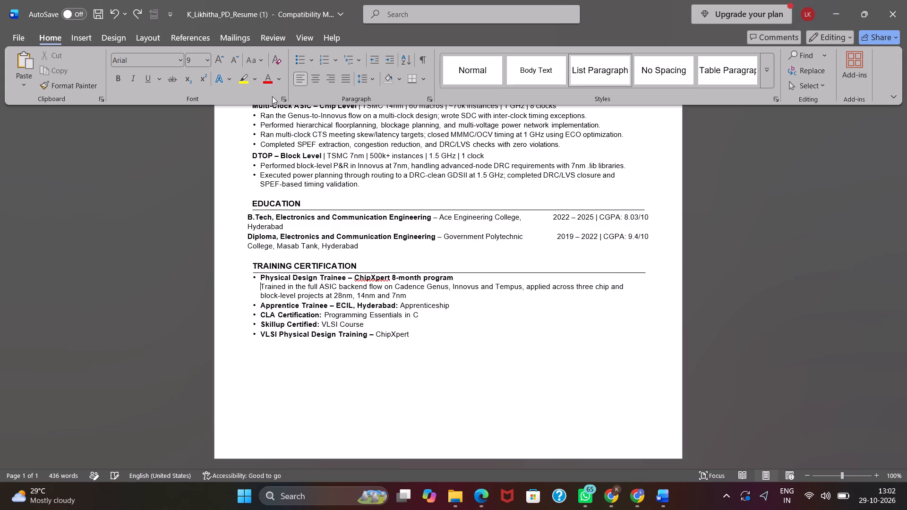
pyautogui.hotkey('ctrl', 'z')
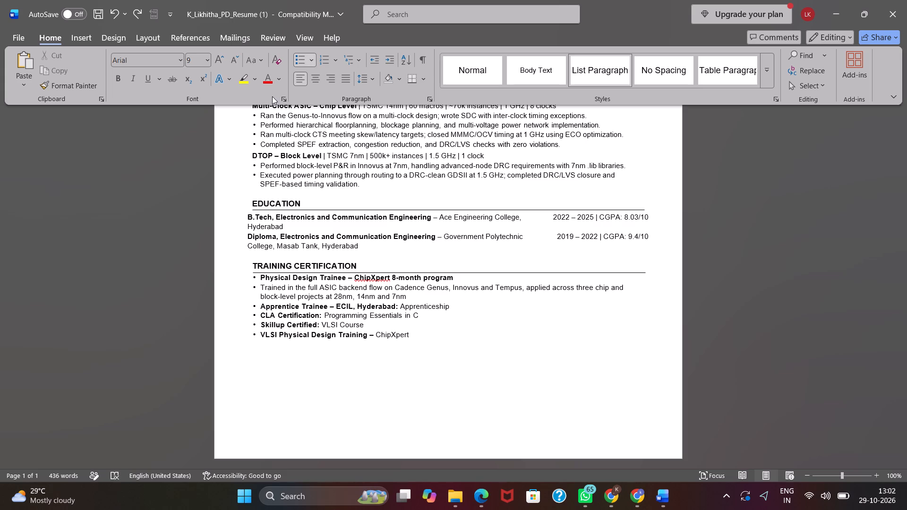
# Remove the bullet from the "Physical Design Trainee – ChipXpert" line and indent it with spaces to align under the training heading.
pyautogui.click(262, 276)
pyautogui.press('BackSpace')
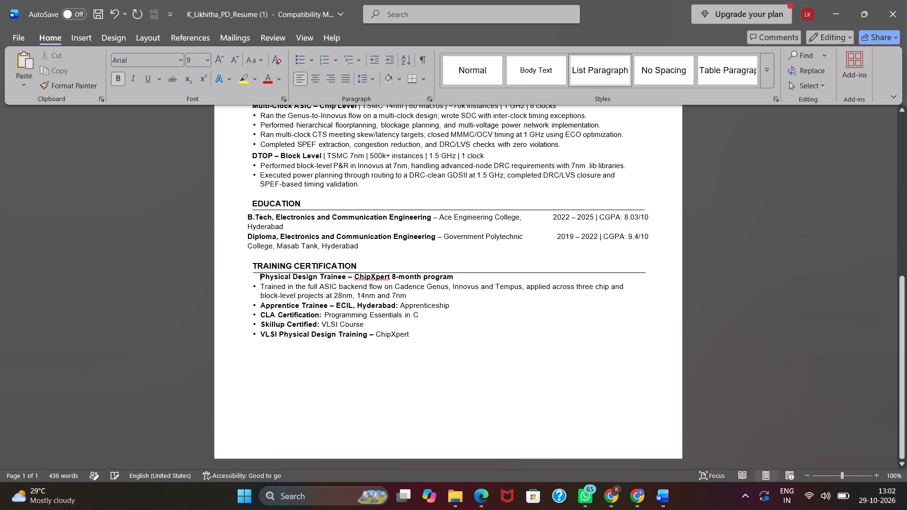
pyautogui.press('BackSpace')
pyautogui.press('space')
pyautogui.press('space')
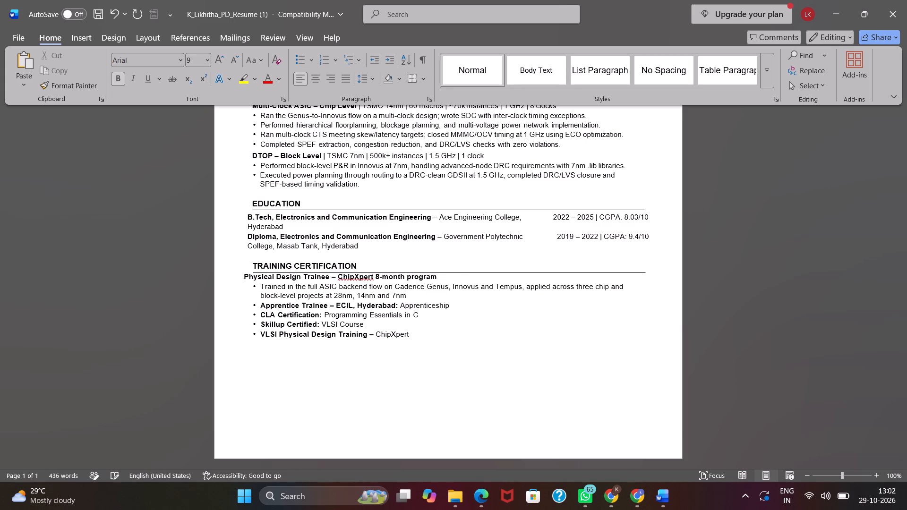
pyautogui.press('space')
pyautogui.press('space')
pyautogui.press('space')
pyautogui.press('space')
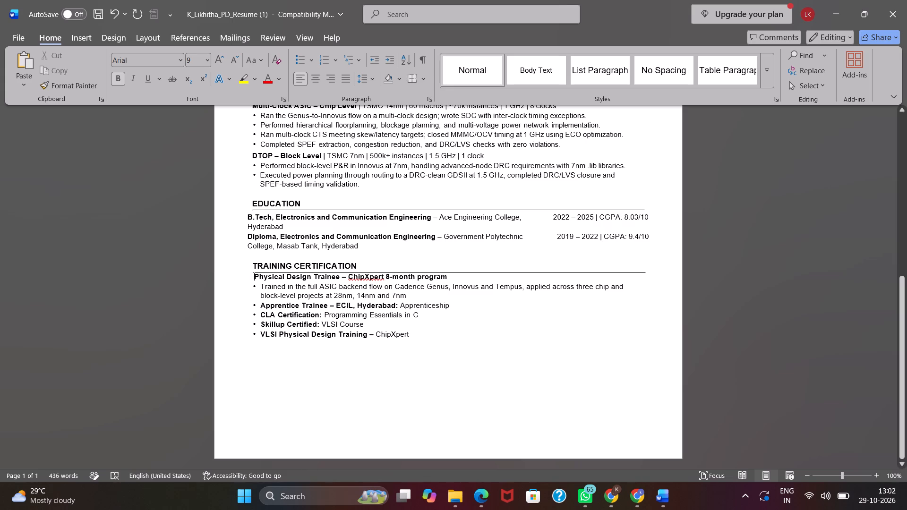
# Remove bold formatting from "8-month program" in the Physical Design Trainee line.
pyautogui.moveTo(385, 276); pyautogui.dragTo(435, 278)
pyautogui.hotkey('ctrl', 'b')
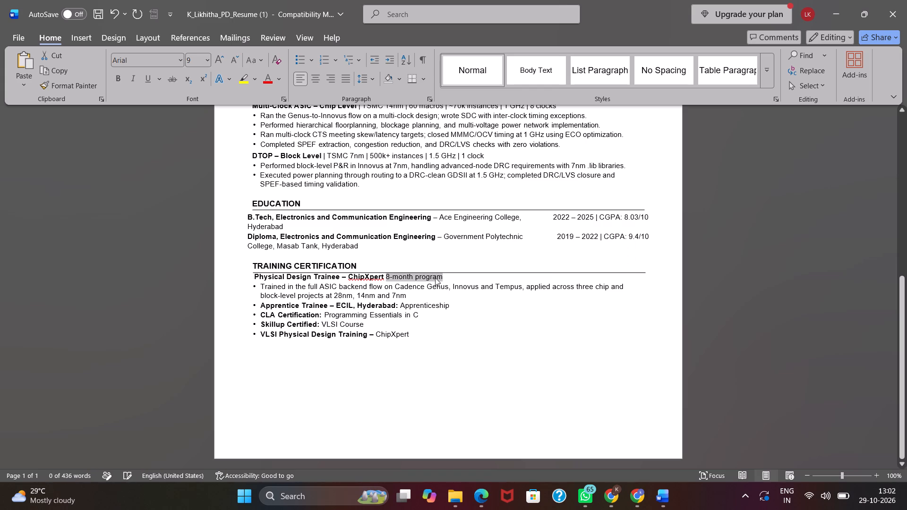
# Push "8-month program" toward the right end of the Physical Design Trainee line with spaces, keeping it on one line.
pyautogui.click(386, 276)
pyautogui.press('space')
pyautogui.press('space')
pyautogui.press('space')
pyautogui.press('space')
pyautogui.press('space')
pyautogui.press('space')
pyautogui.press('space')
pyautogui.press('space')
pyautogui.press('space')
pyautogui.press('space')
pyautogui.press('space')
pyautogui.press('space')
pyautogui.press('space')
pyautogui.press('space')
pyautogui.press('space')
pyautogui.press('space')
pyautogui.press('space')
pyautogui.press('space')
pyautogui.press('space')
pyautogui.press('space')
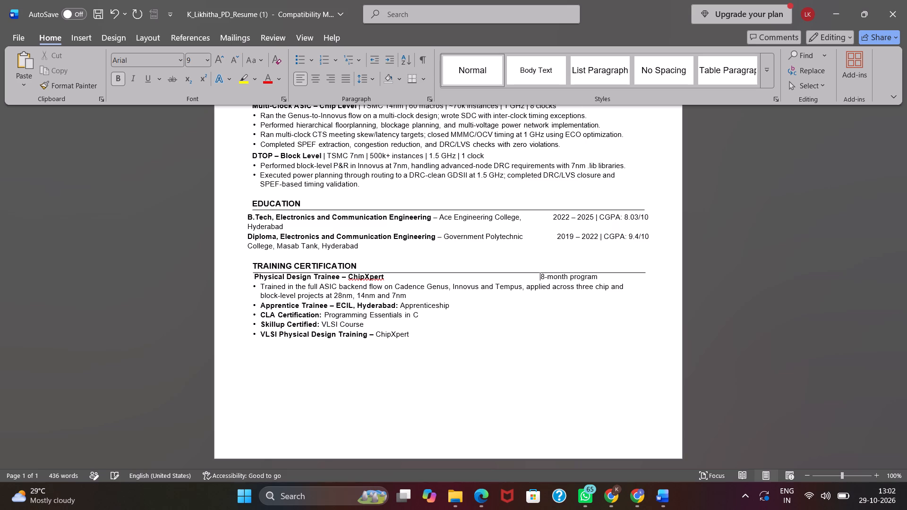
pyautogui.press('BackSpace')
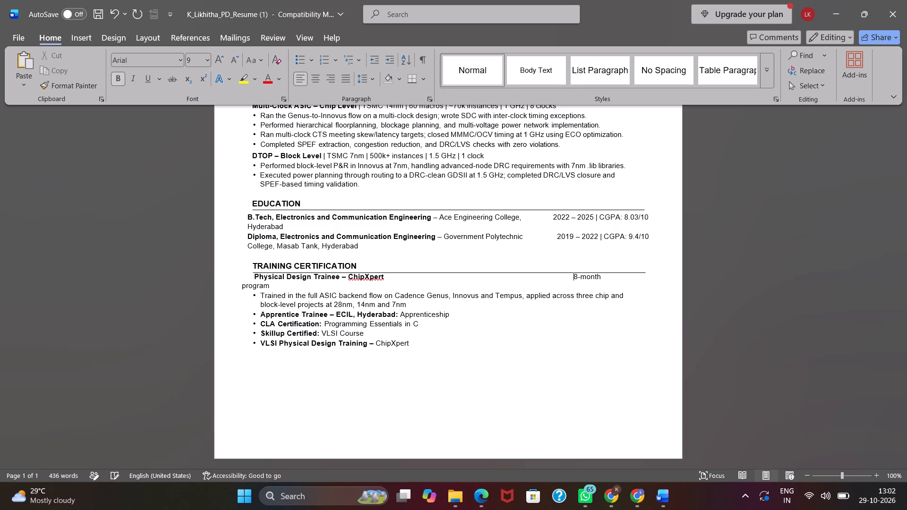
pyautogui.press('BackSpace')
pyautogui.press('BackSpace')
pyautogui.press('BackSpace')
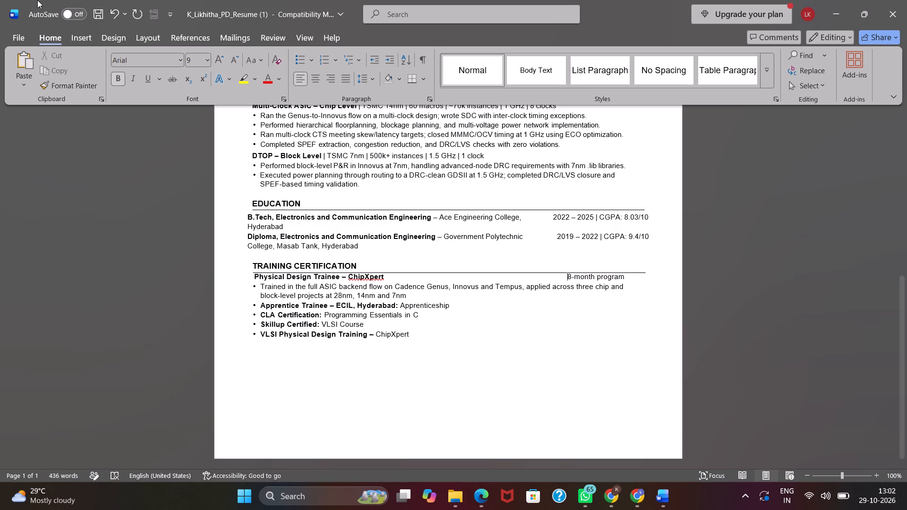
# Apply the Narrow page margins preset, 1.27 cm on all sides.
pyautogui.click(145, 40)
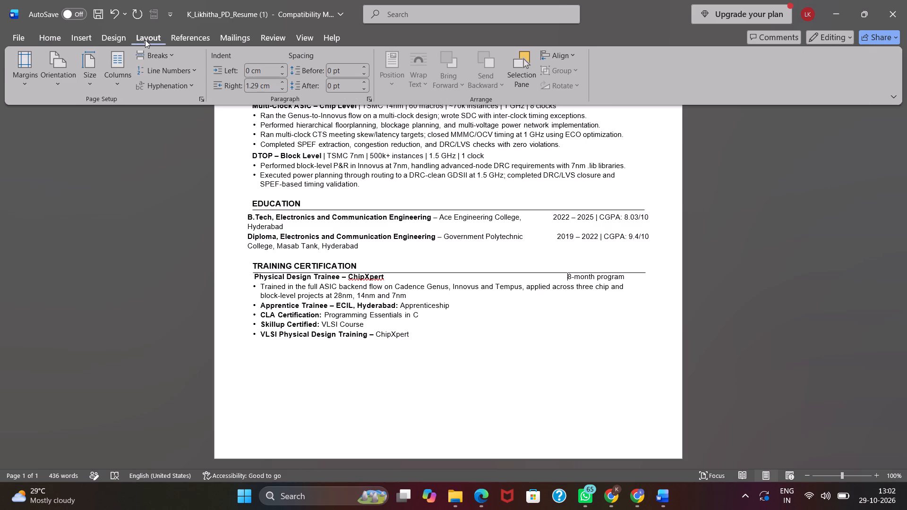
pyautogui.click(27, 73)
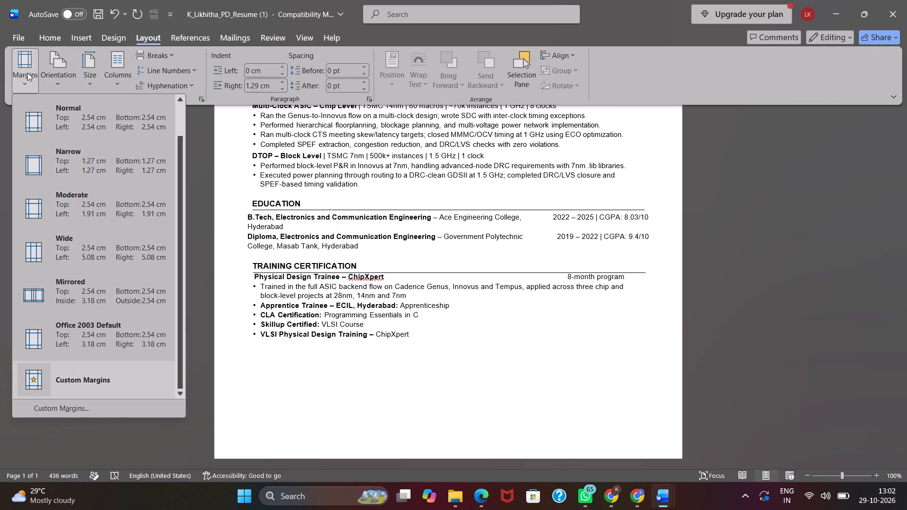
pyautogui.click(106, 183)
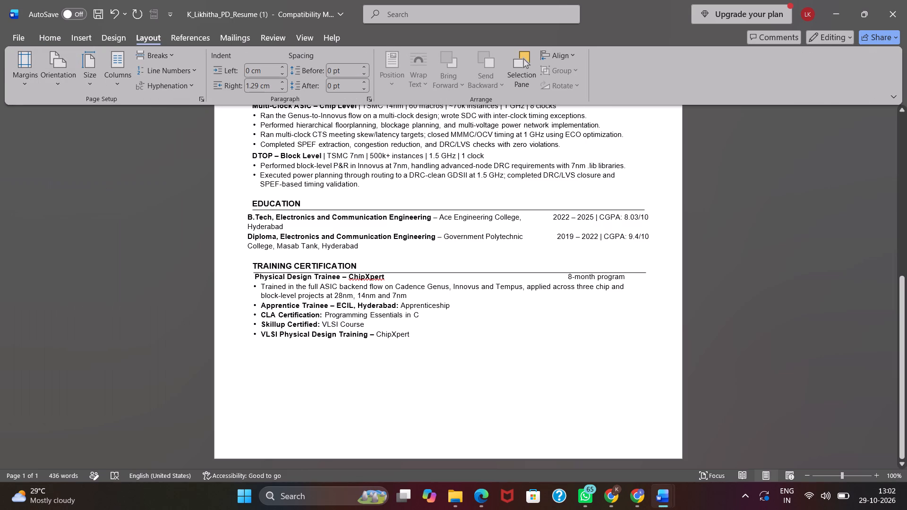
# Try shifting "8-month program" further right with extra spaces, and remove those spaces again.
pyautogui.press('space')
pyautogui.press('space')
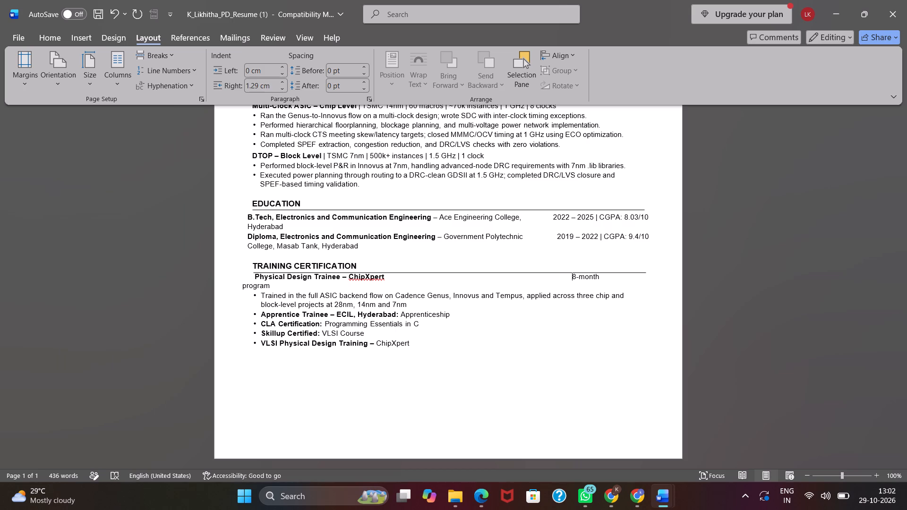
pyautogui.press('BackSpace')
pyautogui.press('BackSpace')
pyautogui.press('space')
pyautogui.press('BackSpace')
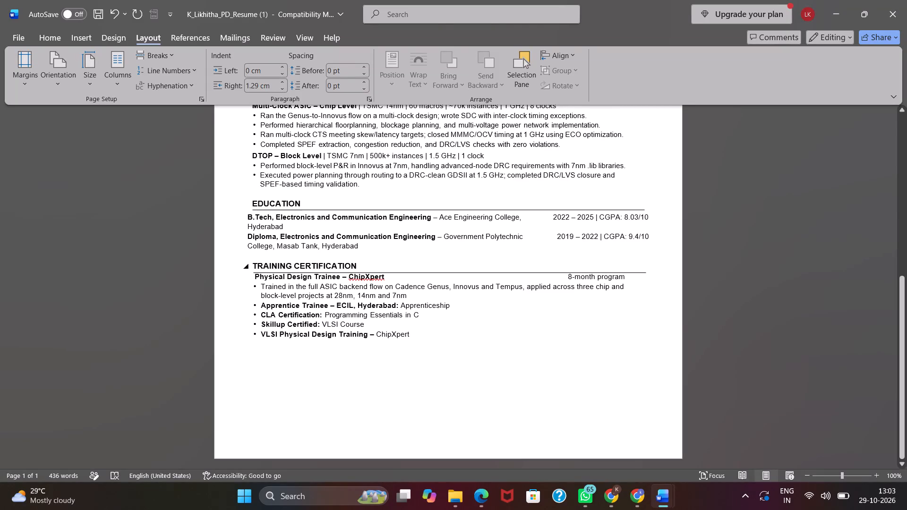
# Delete the word "CERTIFICATION" from the training section heading, leaving only "TRAINING".
pyautogui.moveTo(293, 266); pyautogui.dragTo(343, 265)
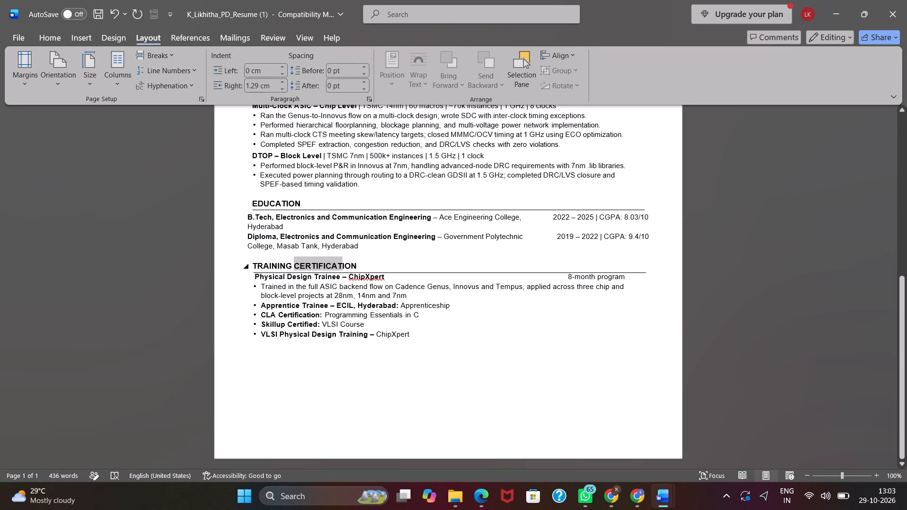
pyautogui.moveTo(343, 265); pyautogui.dragTo(358, 265)
pyautogui.press('BackSpace')
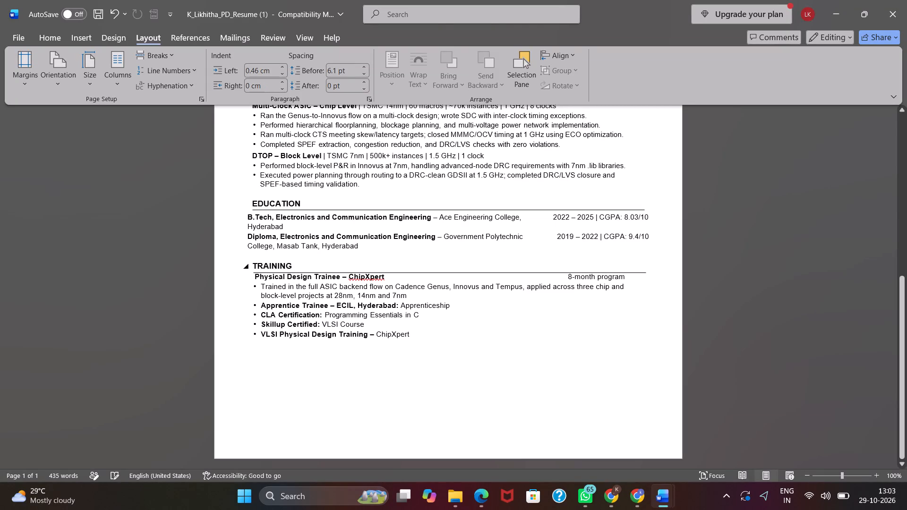
# Insert a blank line without a bullet between the "Trained in the full ASIC backend flow" and "Apprentice Trainee" bullets.
pyautogui.click(408, 296)
pyautogui.press('Return')
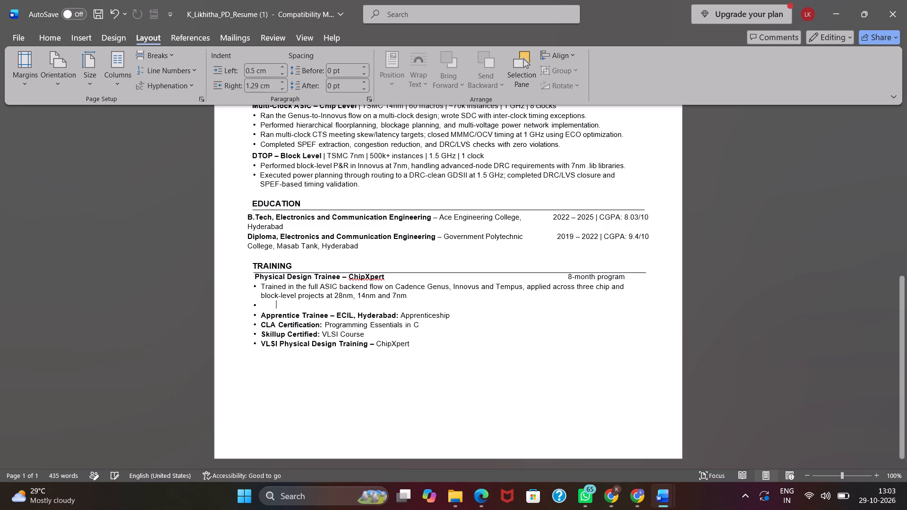
pyautogui.press('BackSpace')
pyautogui.press('BackSpace')
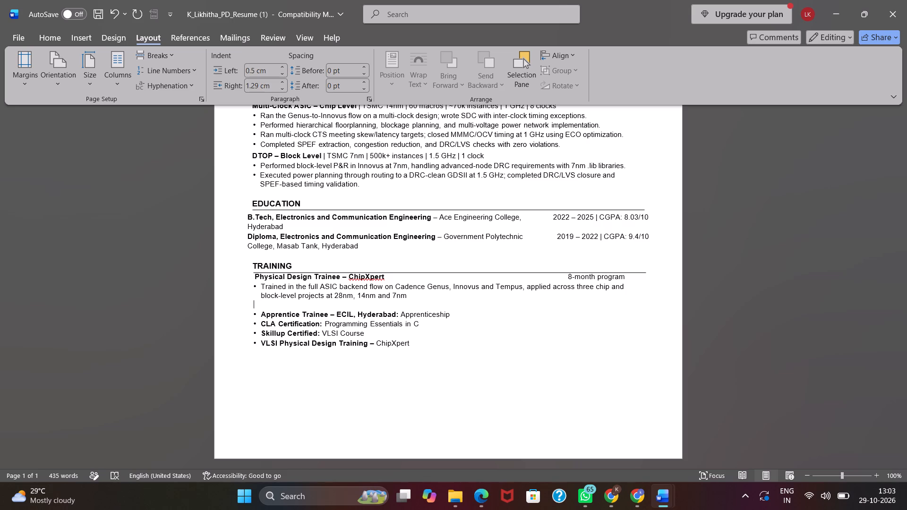
# Copy the TRAINING heading together with its underline rule and paste it below the "Trained in the full ASIC backend flow" bullet.
pyautogui.click(440, 271)
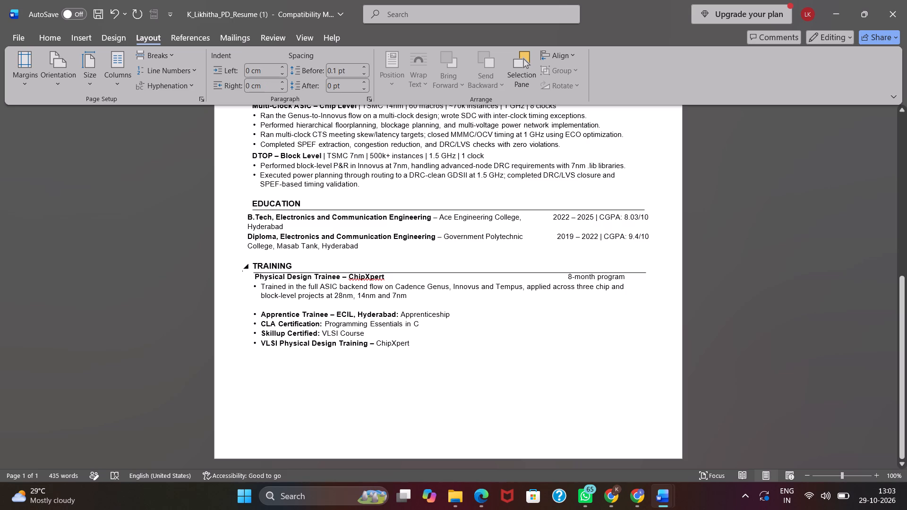
pyautogui.moveTo(441, 270); pyautogui.dragTo(448, 270)
pyautogui.moveTo(445, 272); pyautogui.dragTo(450, 272)
pyautogui.click(292, 266)
pyautogui.moveTo(253, 270); pyautogui.dragTo(262, 275)
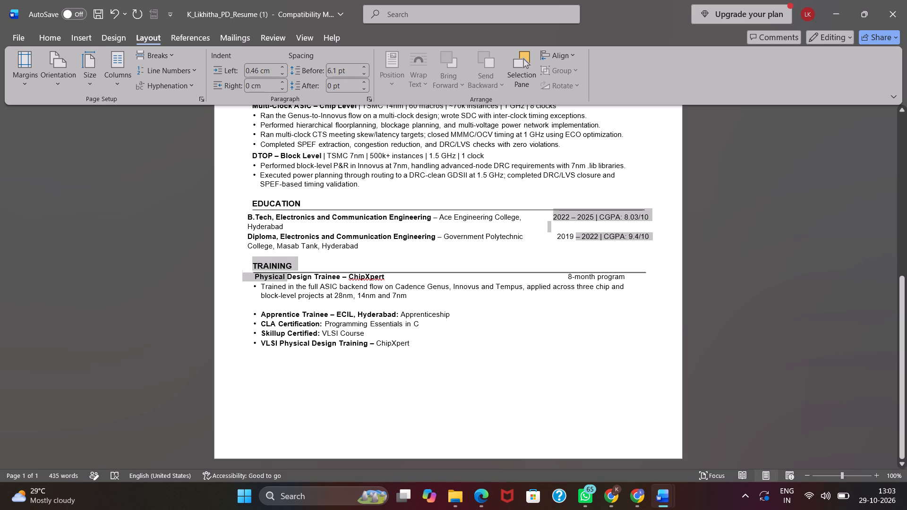
pyautogui.moveTo(262, 275); pyautogui.dragTo(291, 270)
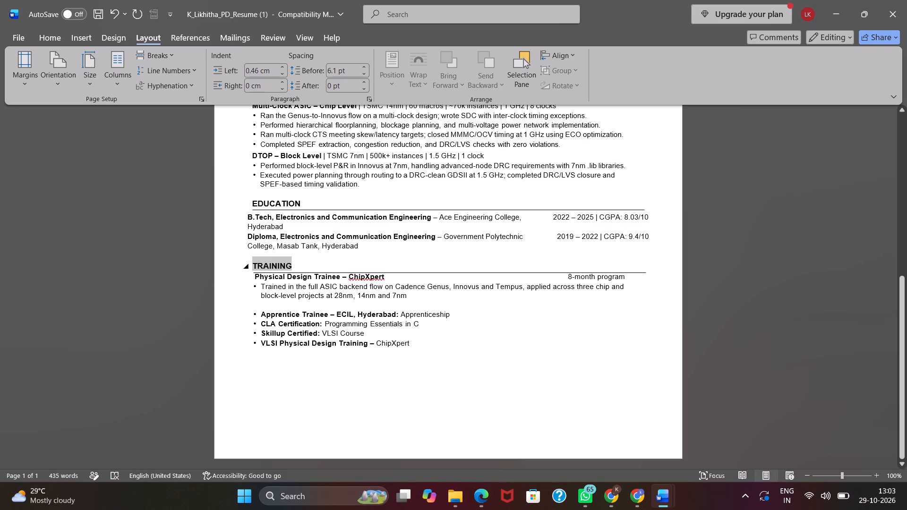
pyautogui.moveTo(291, 270); pyautogui.dragTo(292, 272)
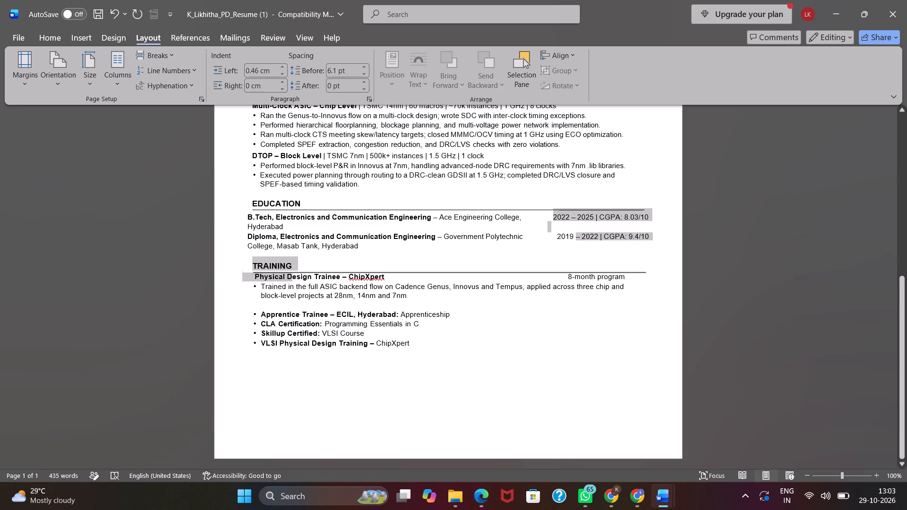
pyautogui.moveTo(292, 272); pyautogui.dragTo(293, 272)
pyautogui.moveTo(293, 272); pyautogui.dragTo(259, 273)
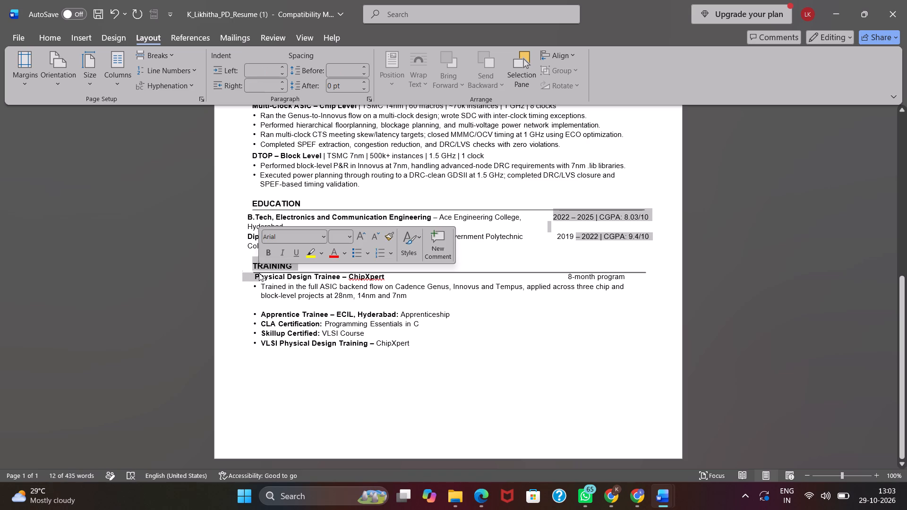
pyautogui.hotkey('ctrl', 'c')
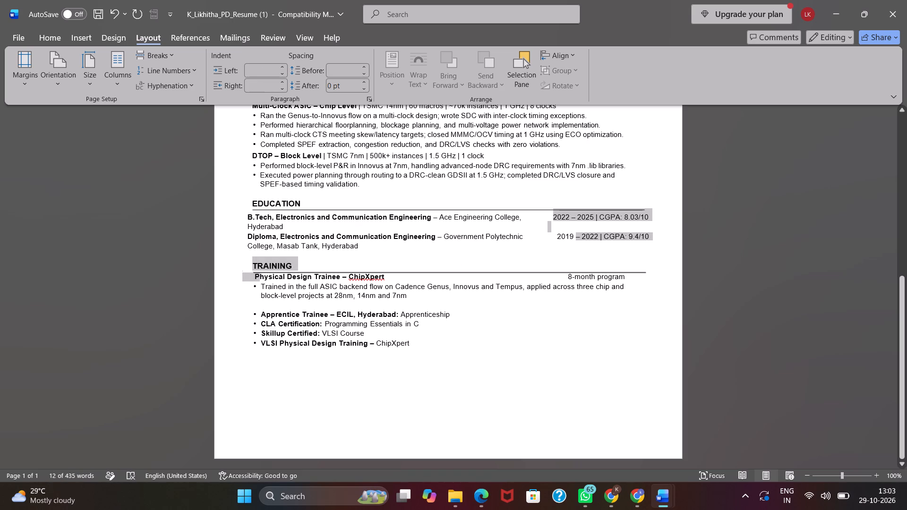
pyautogui.click(321, 387)
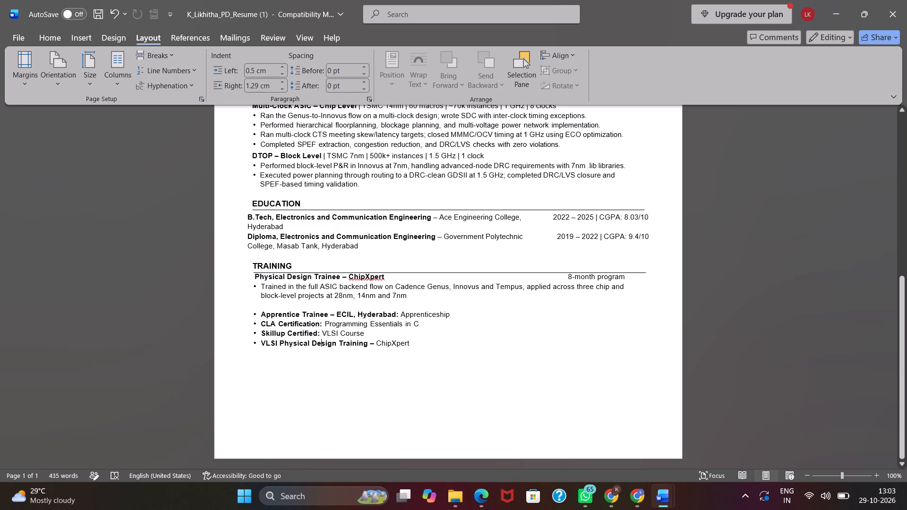
pyautogui.click(415, 297)
pyautogui.press('Return')
pyautogui.press('BackSpace')
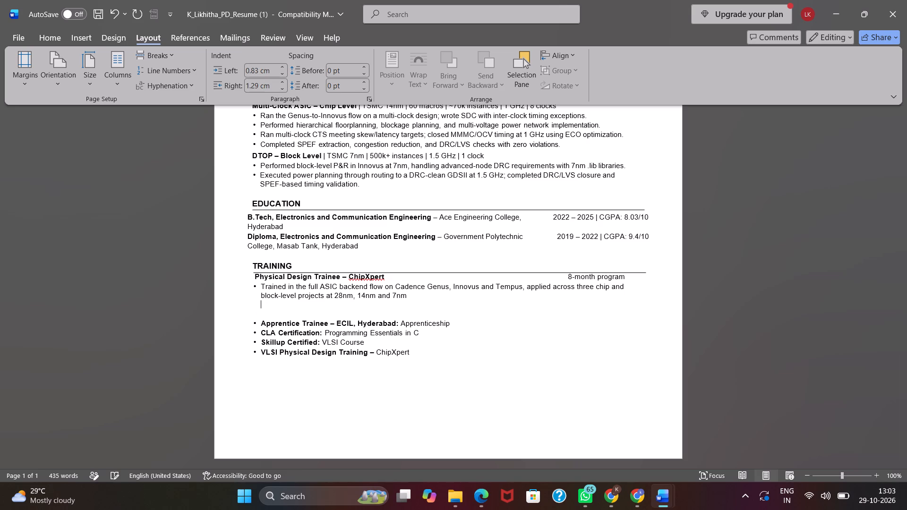
pyautogui.hotkey('ctrl', 'v')
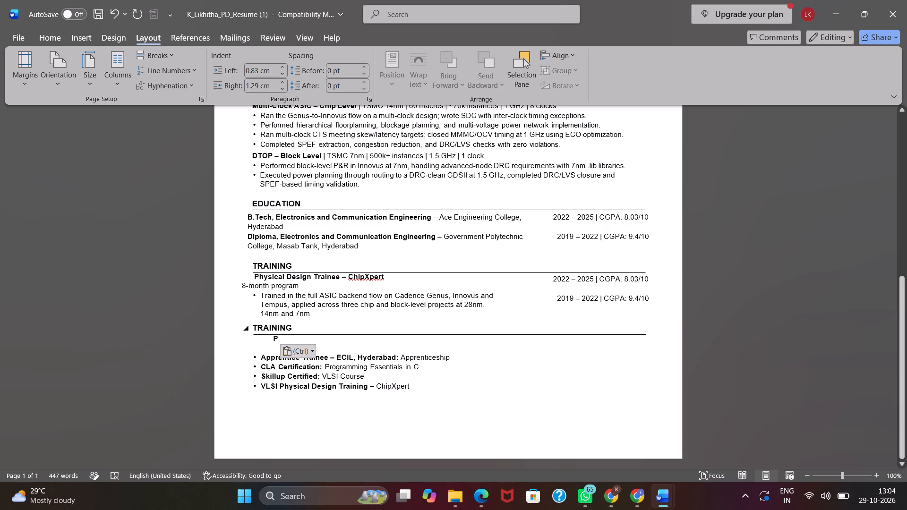
# Change the pasted heading text to "CERTIFICATIONS" and delete the stray "P" beneath its line.
pyautogui.moveTo(298, 327); pyautogui.dragTo(252, 331)
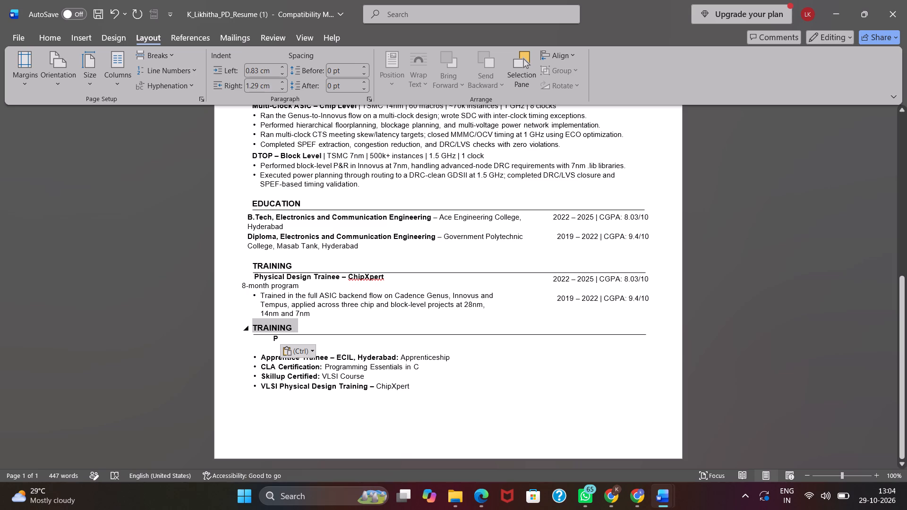
pyautogui.moveTo(252, 331); pyautogui.dragTo(252, 330)
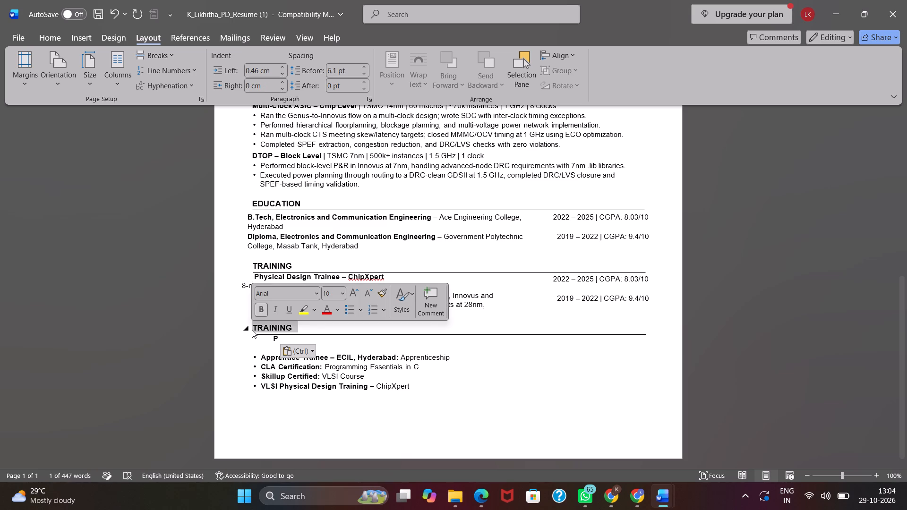
pyautogui.write('CERTIFICATION')
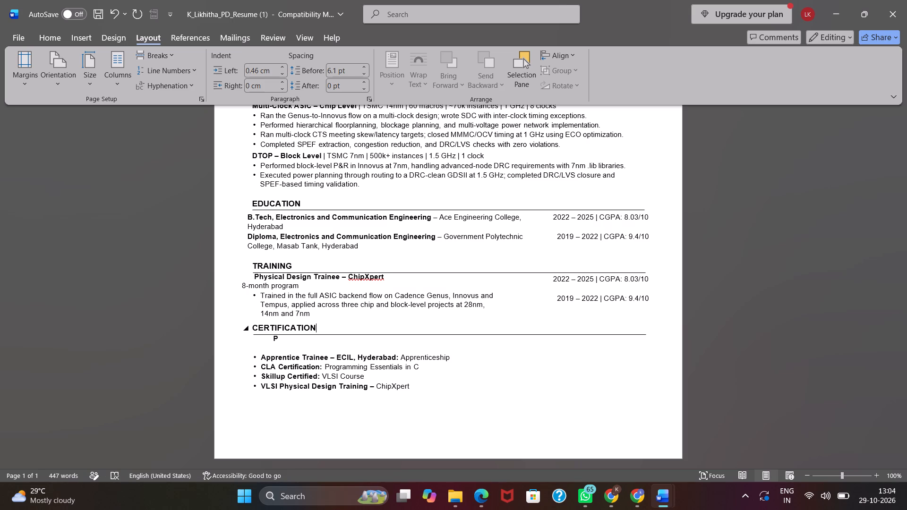
pyautogui.press('s')
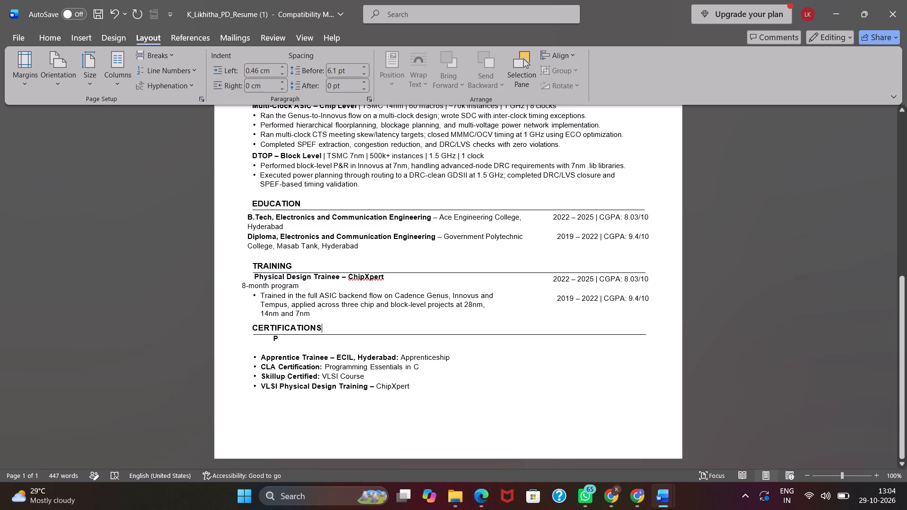
pyautogui.moveTo(283, 340); pyautogui.dragTo(273, 340)
pyautogui.press('BackSpace')
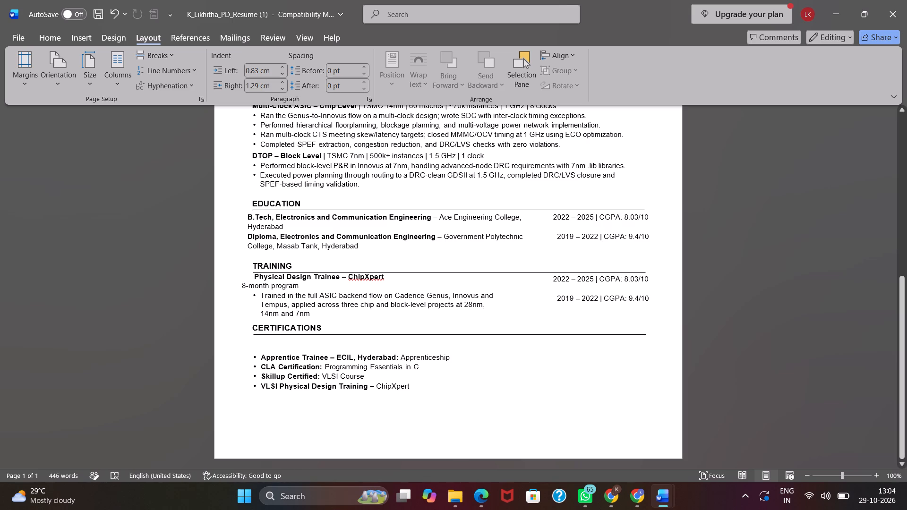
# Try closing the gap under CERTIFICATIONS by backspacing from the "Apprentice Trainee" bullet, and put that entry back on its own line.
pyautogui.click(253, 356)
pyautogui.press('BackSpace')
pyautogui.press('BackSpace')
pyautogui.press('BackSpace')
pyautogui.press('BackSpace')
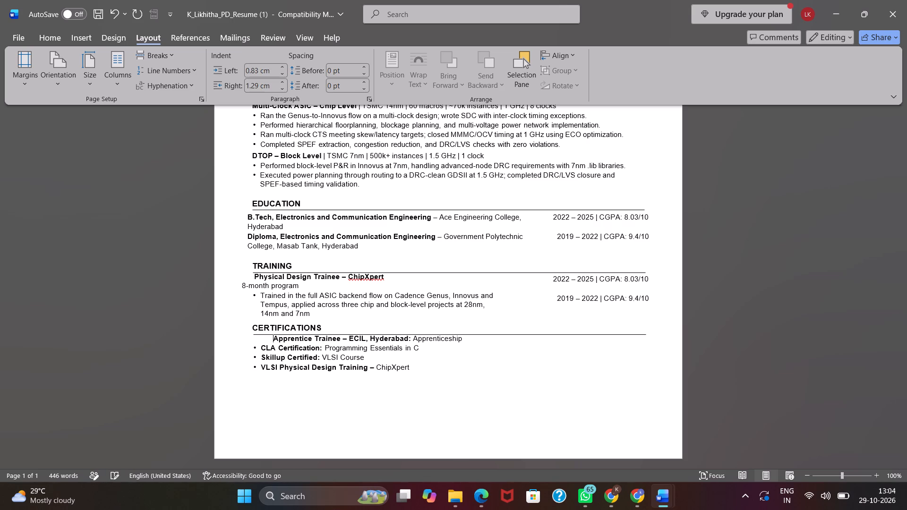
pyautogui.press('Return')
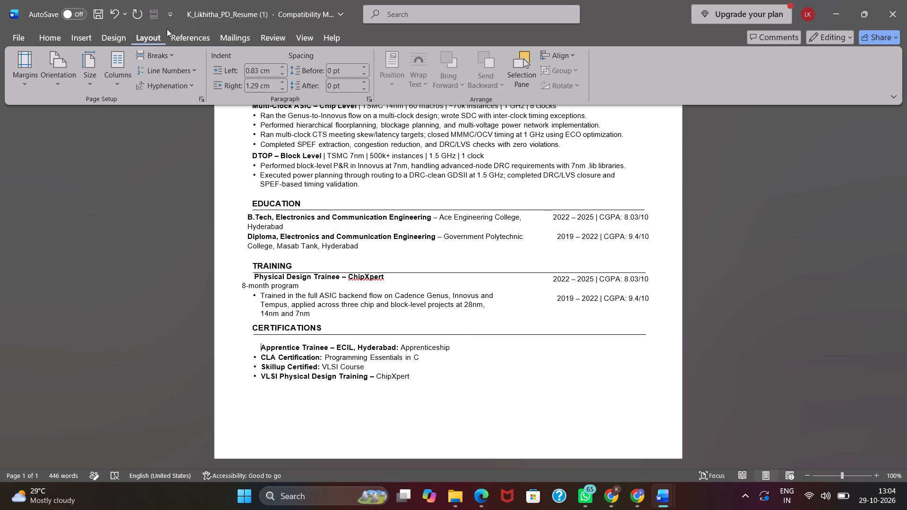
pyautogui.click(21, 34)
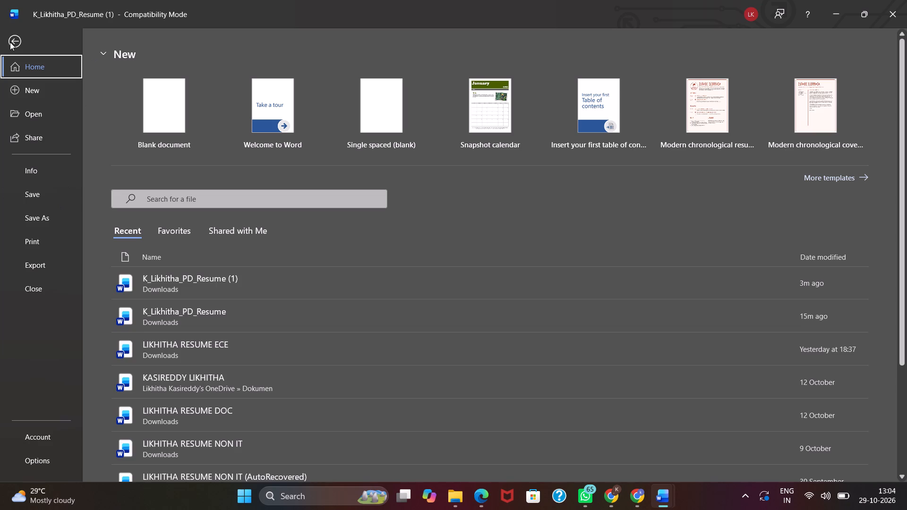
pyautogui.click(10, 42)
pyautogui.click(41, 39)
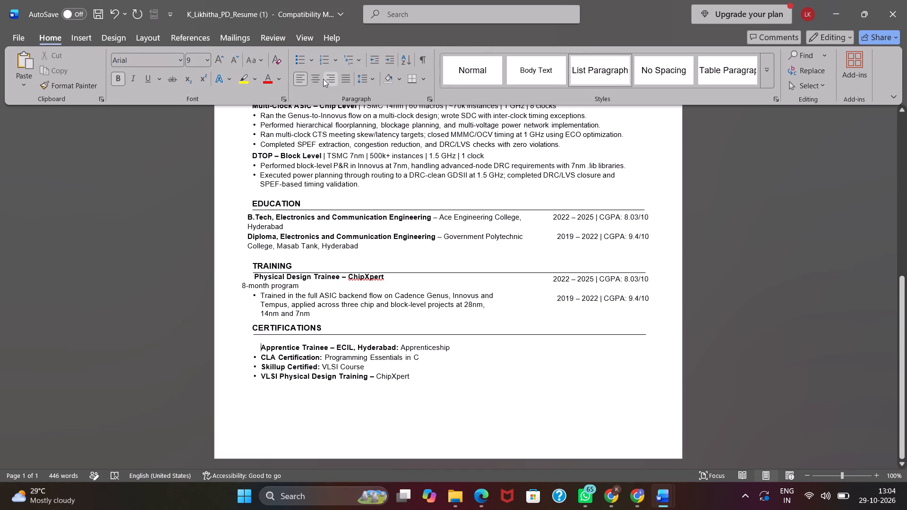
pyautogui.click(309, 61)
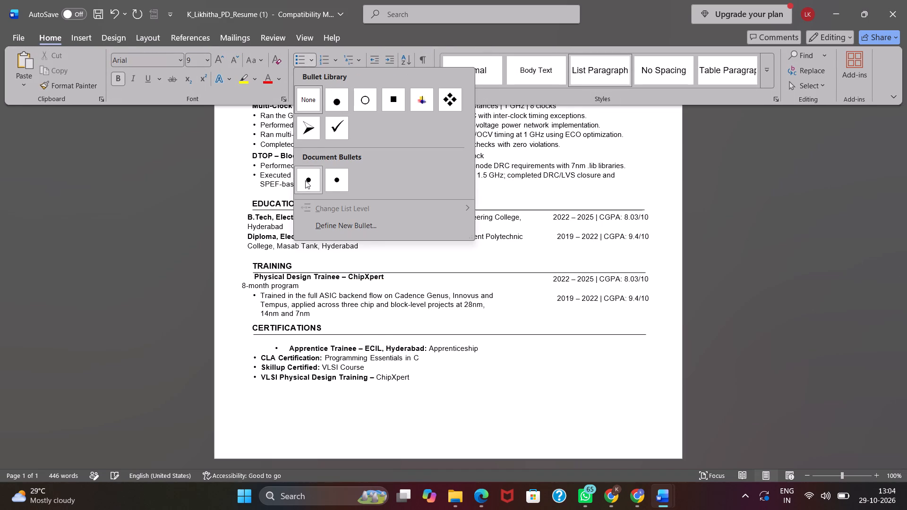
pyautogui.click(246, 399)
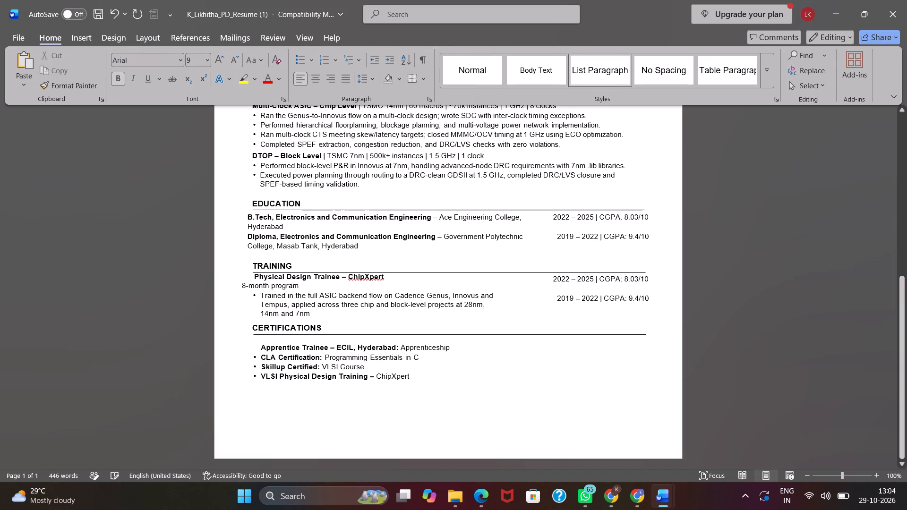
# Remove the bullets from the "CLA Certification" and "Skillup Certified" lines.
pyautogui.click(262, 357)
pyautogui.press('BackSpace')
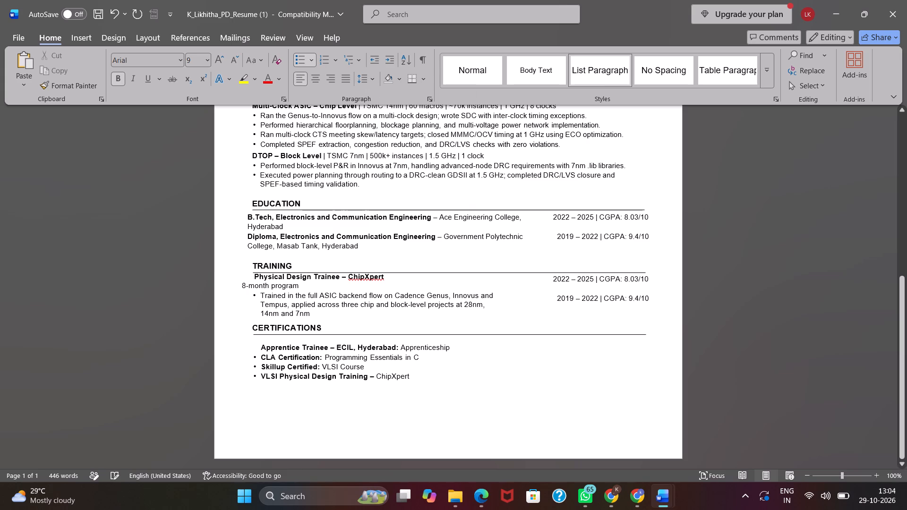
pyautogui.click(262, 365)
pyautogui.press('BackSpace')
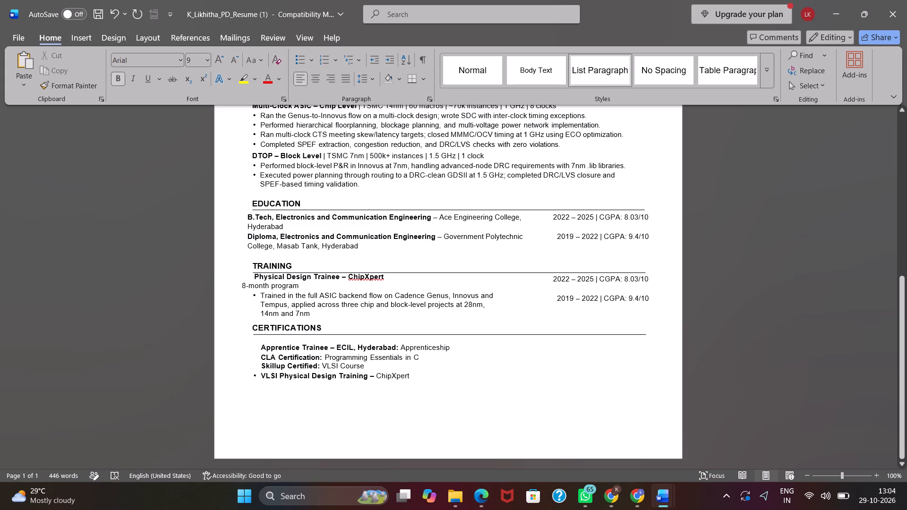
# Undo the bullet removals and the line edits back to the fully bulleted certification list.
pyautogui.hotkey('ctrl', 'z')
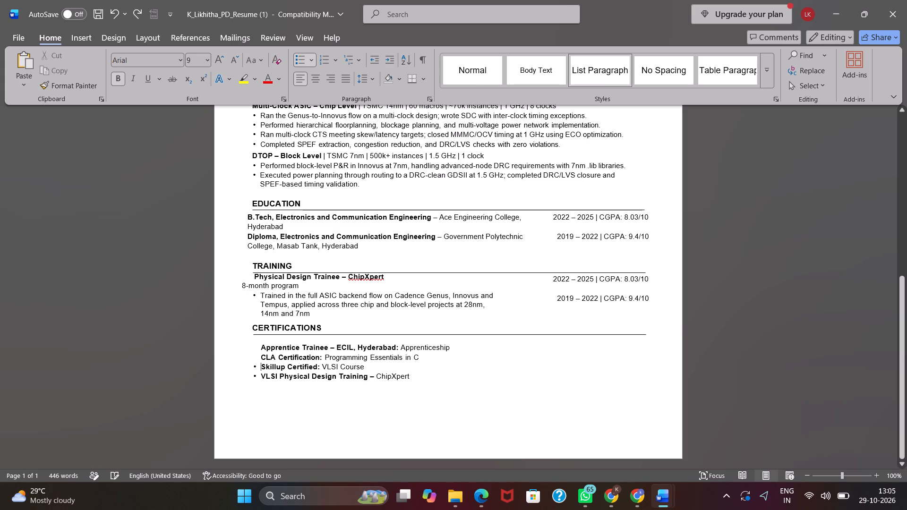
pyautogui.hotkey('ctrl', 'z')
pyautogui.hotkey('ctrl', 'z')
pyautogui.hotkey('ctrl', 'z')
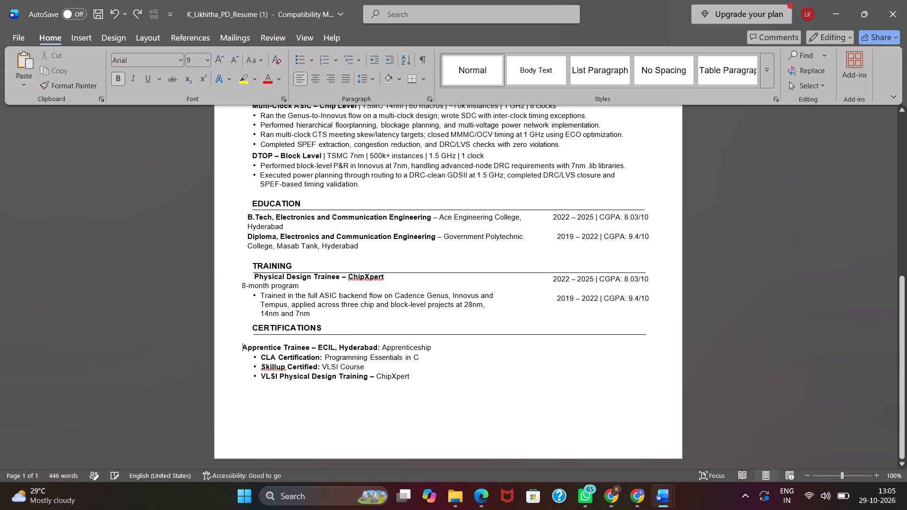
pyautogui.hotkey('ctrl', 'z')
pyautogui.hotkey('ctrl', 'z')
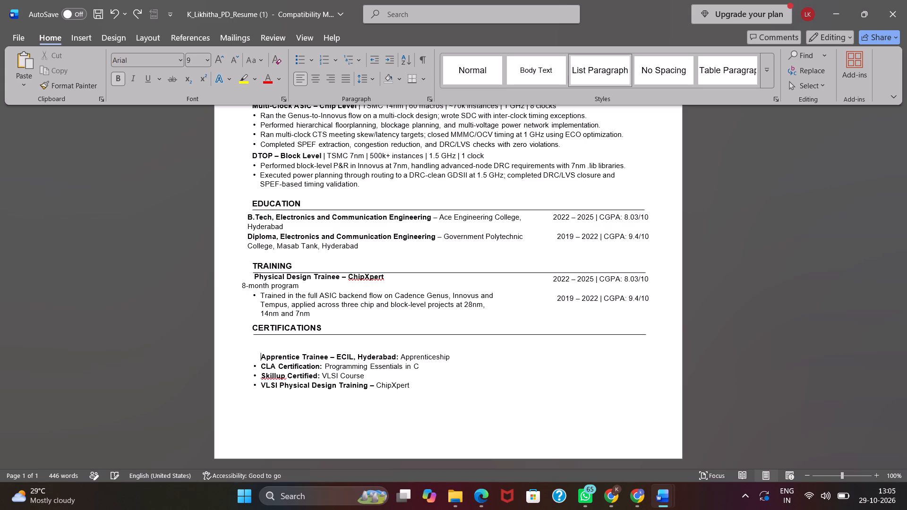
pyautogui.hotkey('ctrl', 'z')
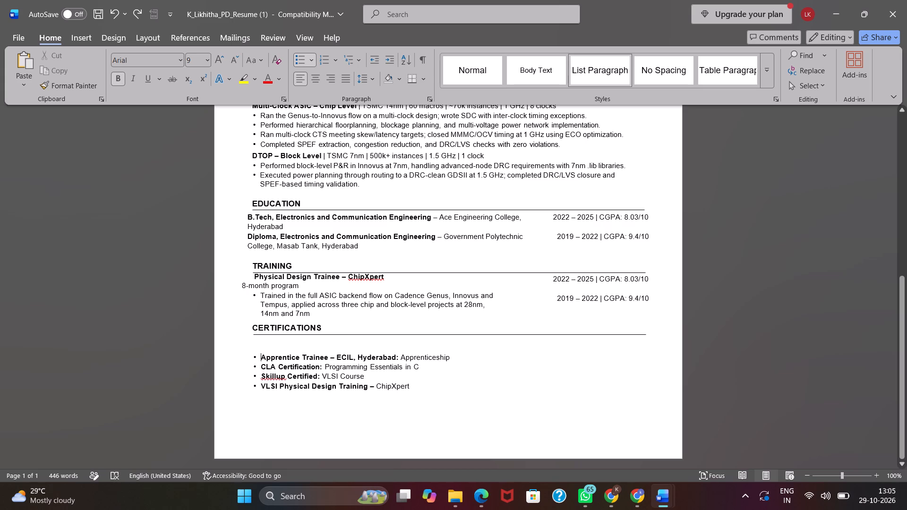
# Delete the blank lines between the CERTIFICATIONS heading and the "Apprentice Trainee" bullet, keeping the heading's underline rule.
pyautogui.click(263, 343)
pyautogui.press('BackSpace')
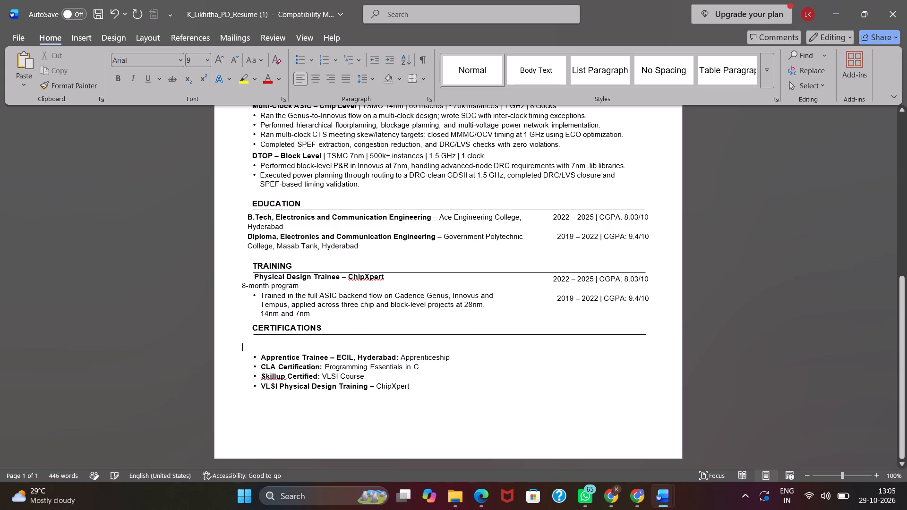
pyautogui.press('BackSpace')
pyautogui.press('BackSpace')
pyautogui.press('BackSpace')
pyautogui.press('BackSpace')
pyautogui.press('BackSpace')
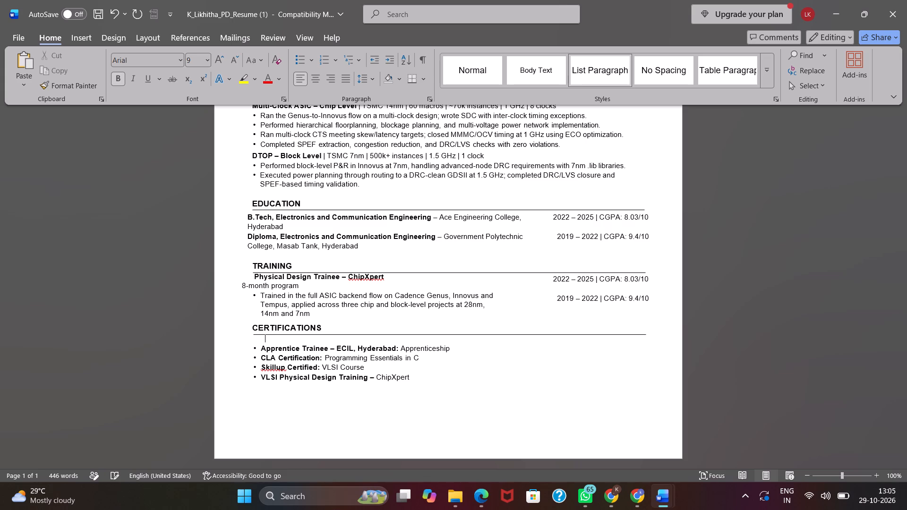
pyautogui.press('BackSpace')
pyautogui.press('BackSpace')
pyautogui.press('BackSpace')
pyautogui.press('BackSpace')
pyautogui.press('BackSpace')
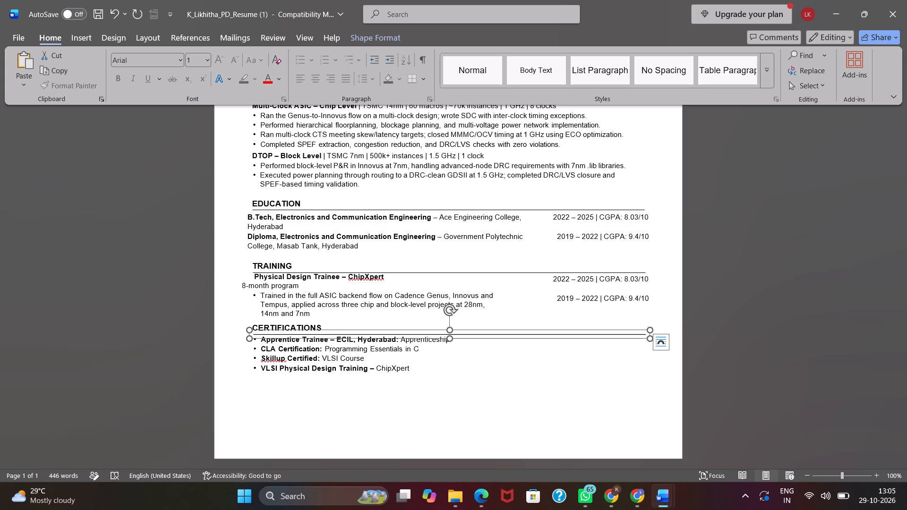
pyautogui.click(263, 343)
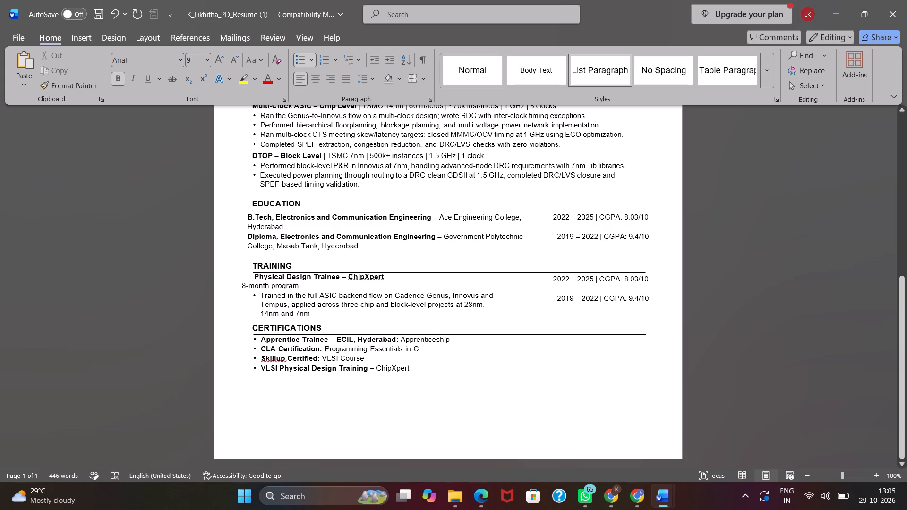
# Insert a blank unbulleted line between the CERTIFICATIONS heading and the "Apprentice Trainee" bullet.
pyautogui.press('Return')
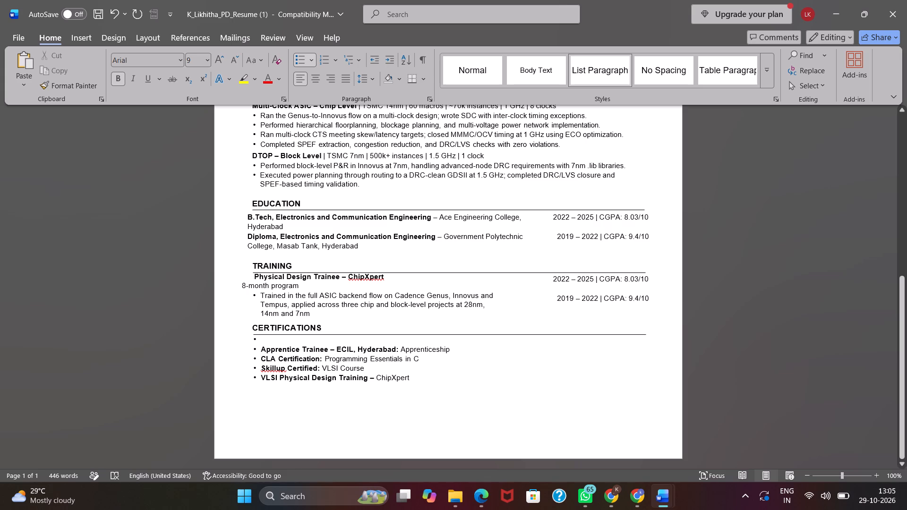
pyautogui.click(264, 340)
pyautogui.press('BackSpace')
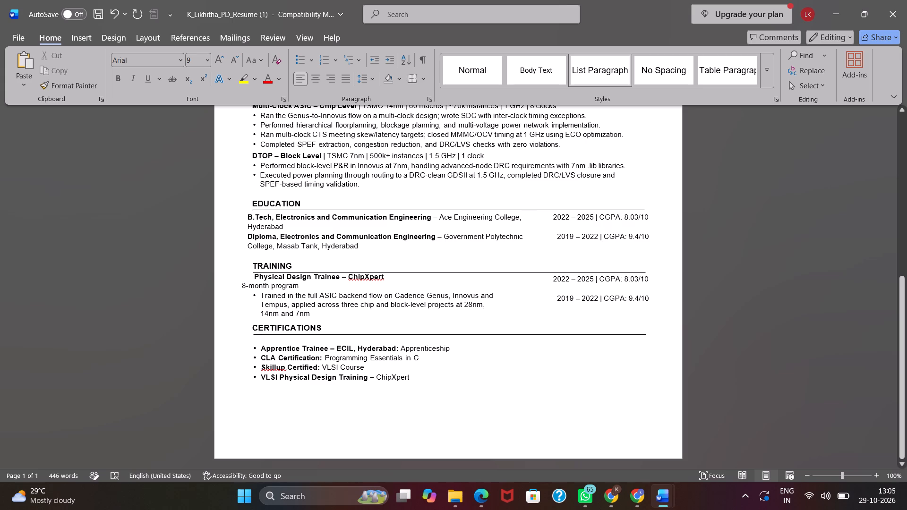
# Delete the duplicated "2022 – 2025 | CGPA: 8.03/10" and "2019 – 2022 | CGPA: 9.4/10" entries from the TRAINING section.
pyautogui.moveTo(554, 279); pyautogui.dragTo(561, 301)
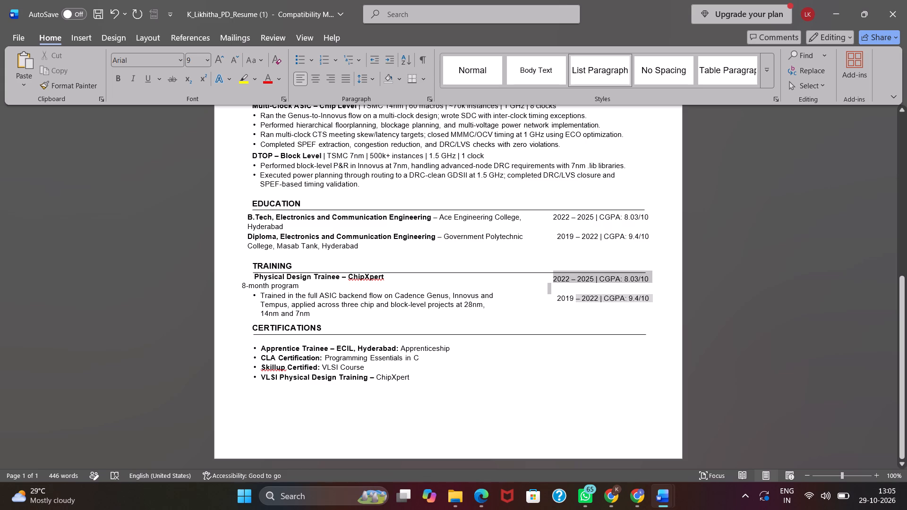
pyautogui.moveTo(561, 301); pyautogui.dragTo(559, 301)
pyautogui.click(558, 316)
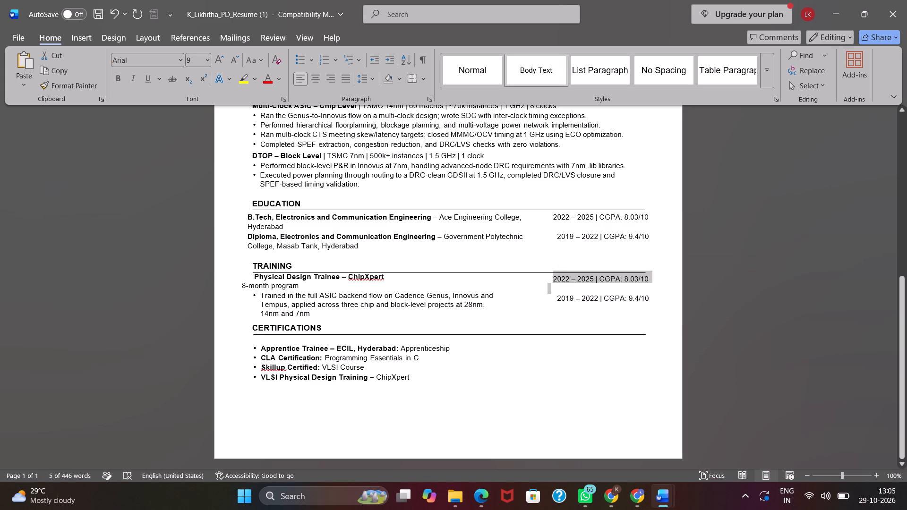
pyautogui.moveTo(552, 280); pyautogui.dragTo(616, 280)
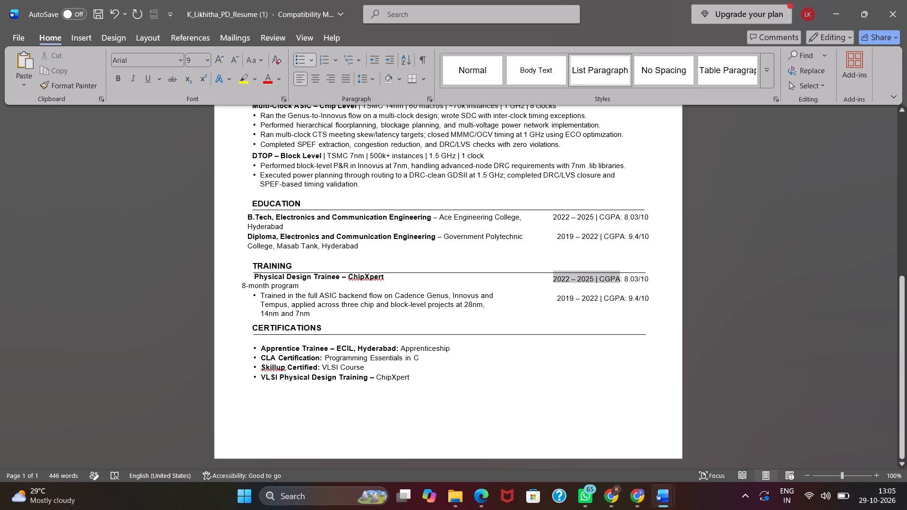
pyautogui.moveTo(616, 280); pyautogui.dragTo(678, 278)
pyautogui.press('BackSpace')
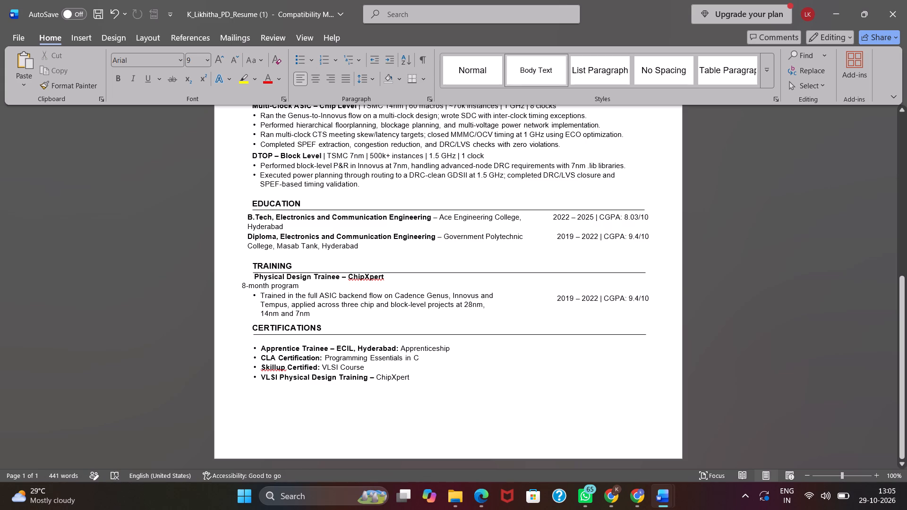
pyautogui.moveTo(556, 297); pyautogui.dragTo(647, 297)
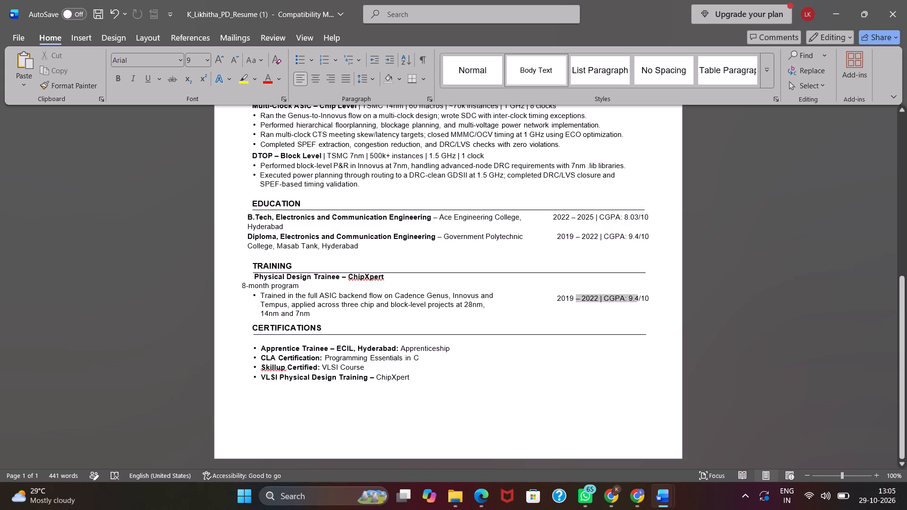
pyautogui.moveTo(647, 297); pyautogui.dragTo(651, 297)
pyautogui.press('BackSpace')
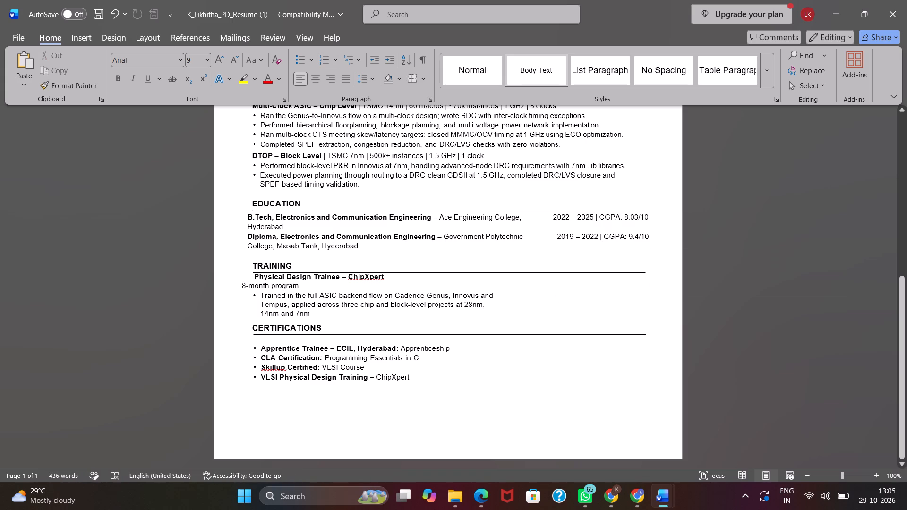
# Move "8-month program" from under "Physical Design Trainee – ChipXpert" into the emptied date column of that TRAINING entry.
pyautogui.click(239, 285)
pyautogui.press('BackSpace')
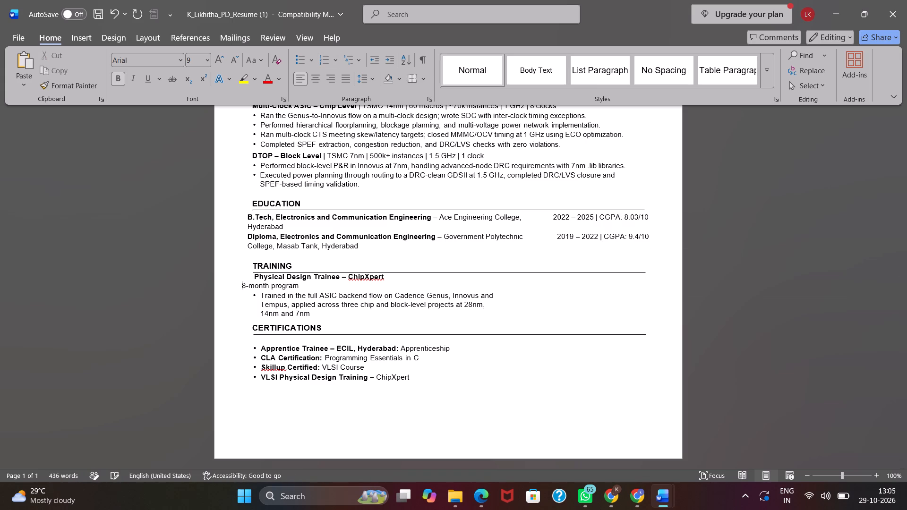
pyautogui.press('BackSpace')
pyautogui.moveTo(239, 285); pyautogui.dragTo(271, 287)
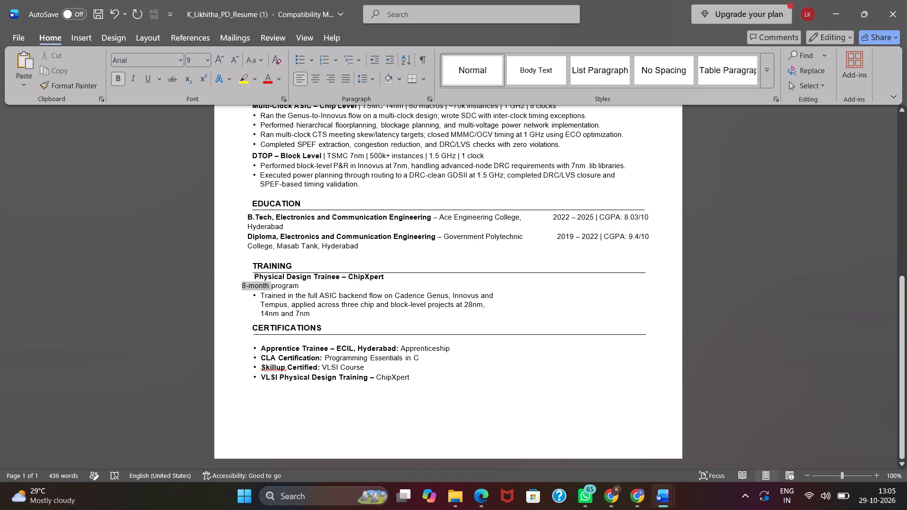
pyautogui.moveTo(271, 287); pyautogui.dragTo(291, 287)
pyautogui.hotkey('ctrl', 'c')
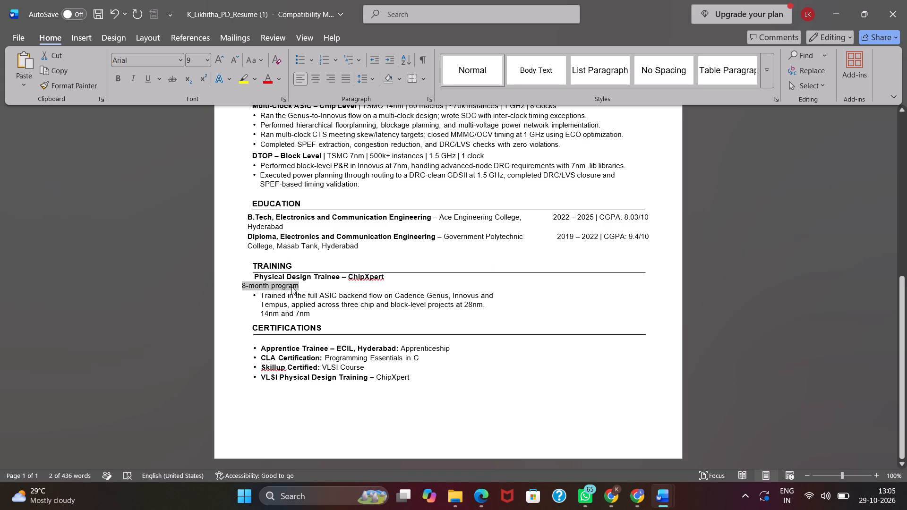
pyautogui.press('BackSpace')
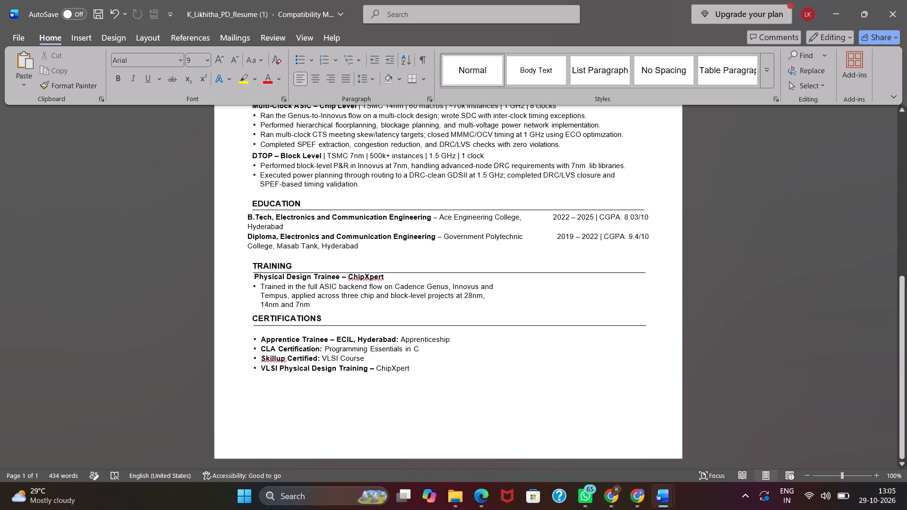
pyautogui.click(580, 280)
pyautogui.hotkey('ctrl', 'v')
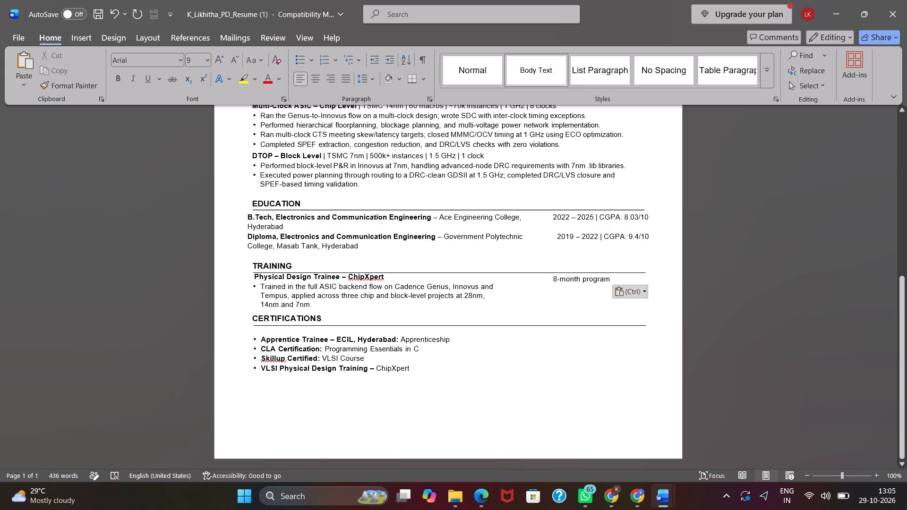
# Delete the "Trained in the full ASIC backend flow" bullet from the TRAINING section.
pyautogui.moveTo(259, 283); pyautogui.dragTo(274, 291)
pyautogui.moveTo(274, 291); pyautogui.dragTo(309, 306)
pyautogui.press('BackSpace')
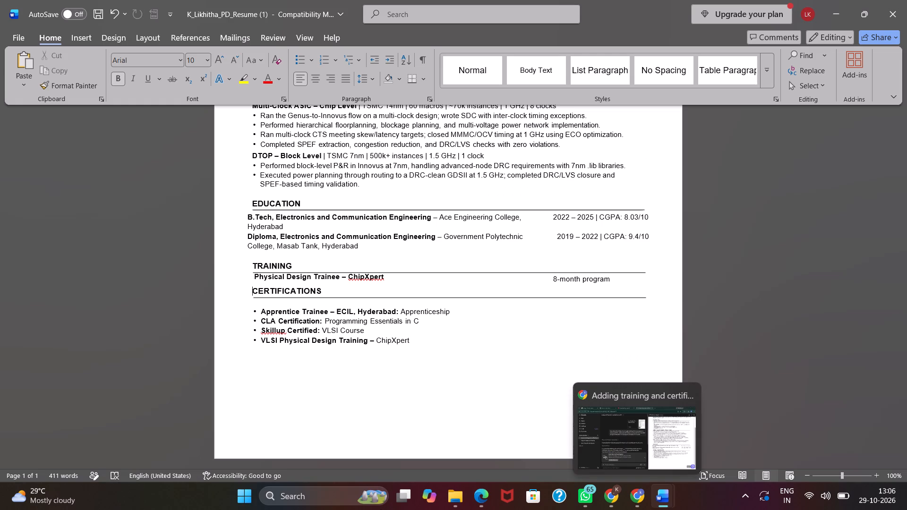
pyautogui.click(455, 488)
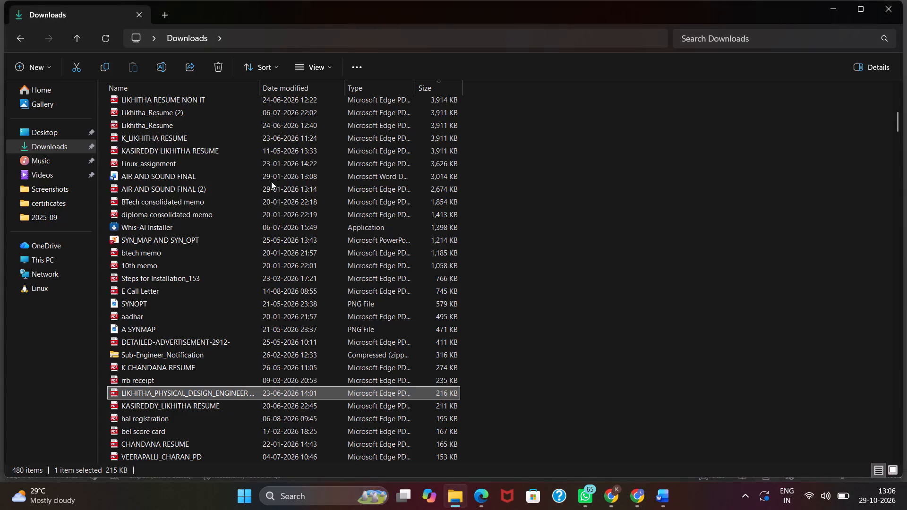
pyautogui.scroll(5, 189, 216)
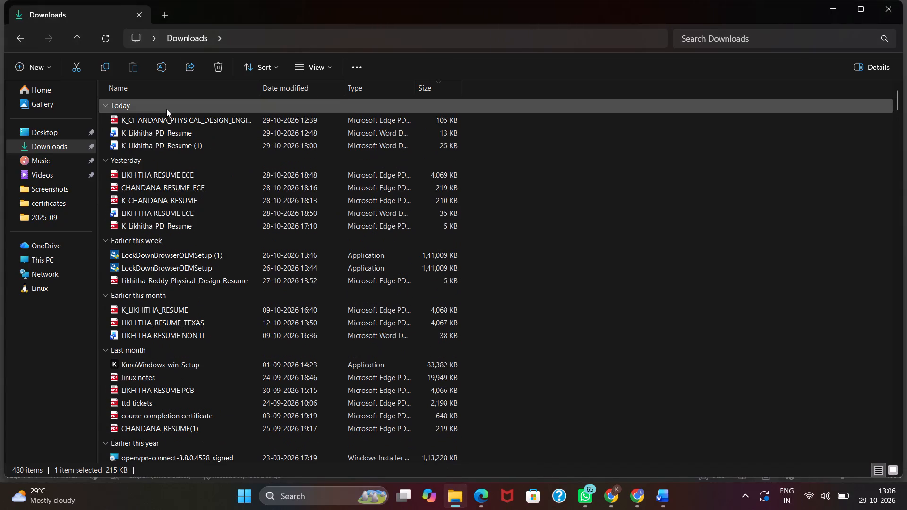
pyautogui.doubleClick(163, 119)
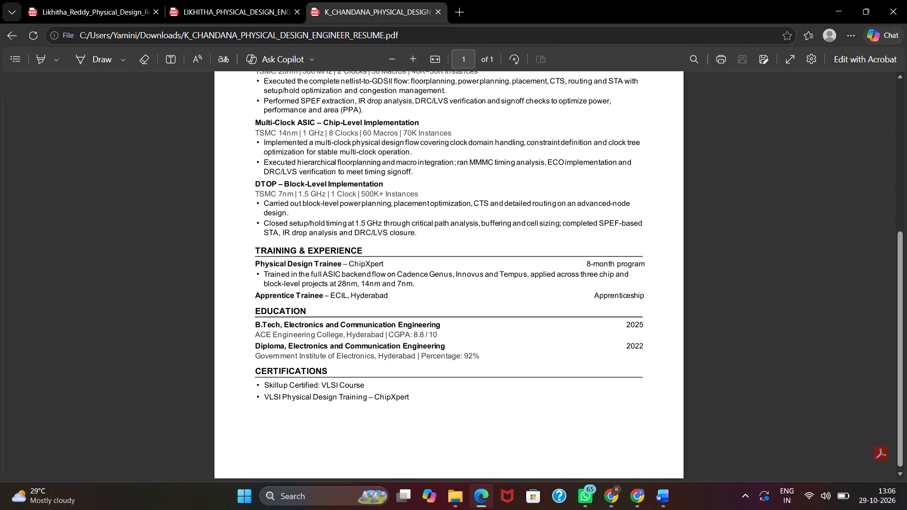
pyautogui.moveTo(264, 273); pyautogui.dragTo(415, 286)
pyautogui.hotkey('ctrl', 'c')
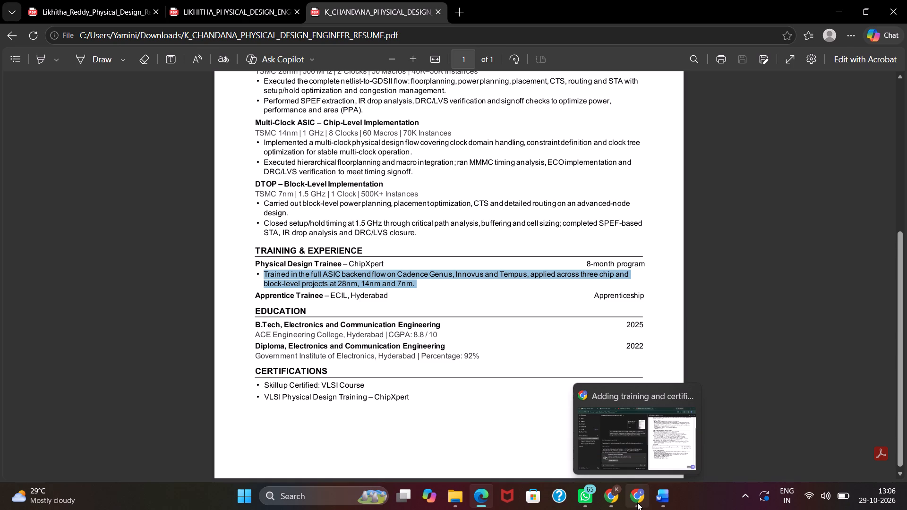
pyautogui.click(656, 498)
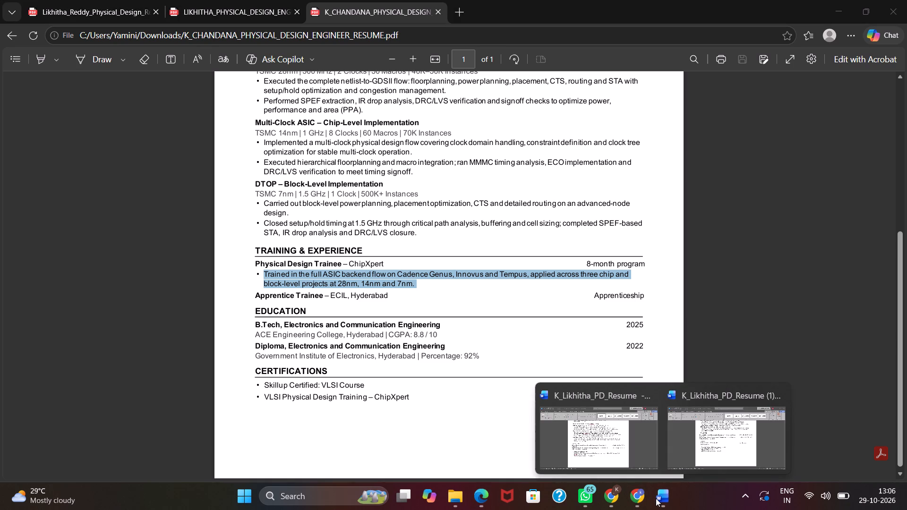
pyautogui.click(697, 448)
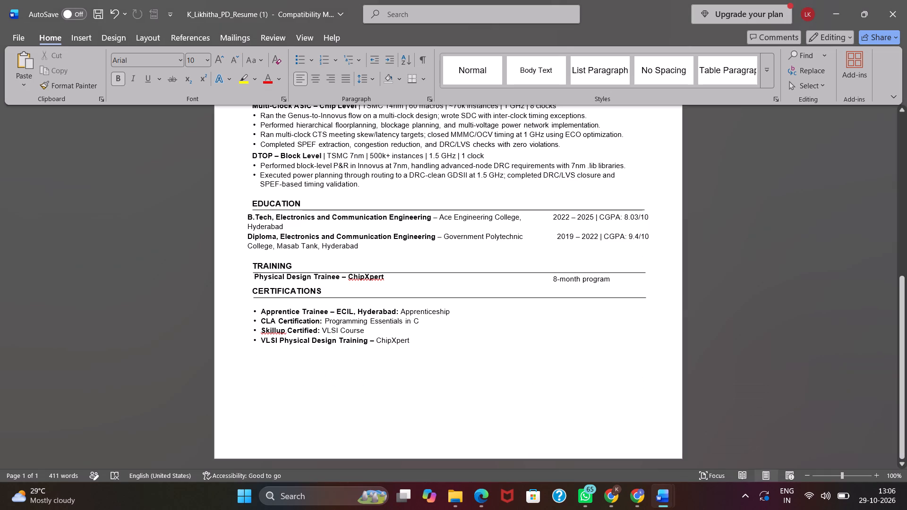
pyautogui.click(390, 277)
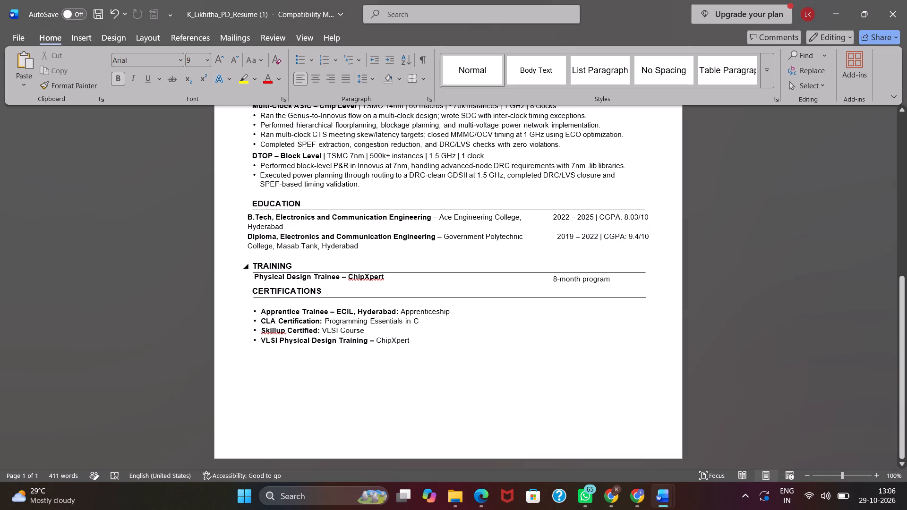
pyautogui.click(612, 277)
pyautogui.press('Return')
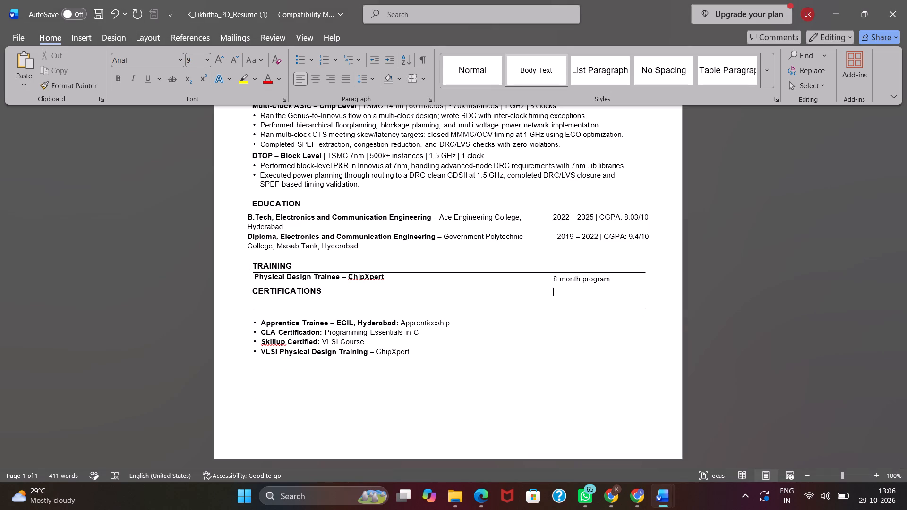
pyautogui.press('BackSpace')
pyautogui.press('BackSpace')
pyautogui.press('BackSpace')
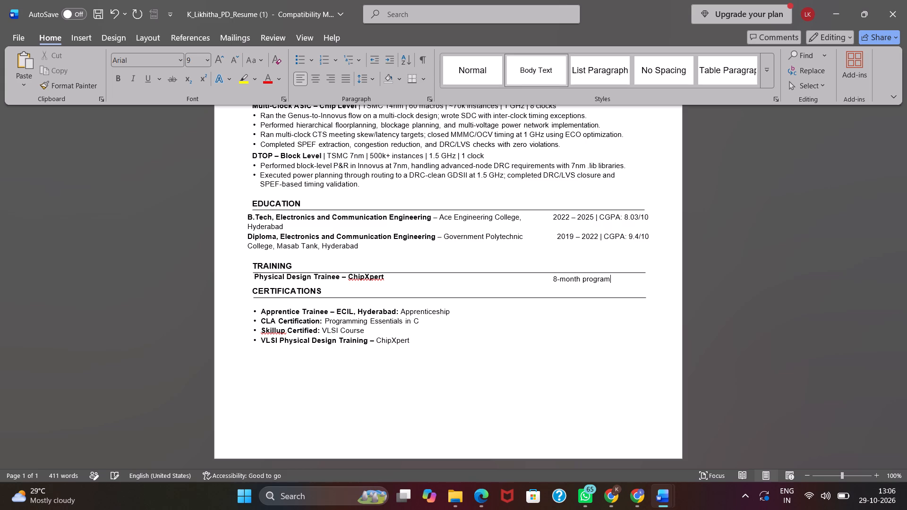
# Paste the copied training description on a new, space-indented line under "Physical Design Trainee – ChipXpert".
pyautogui.click(389, 277)
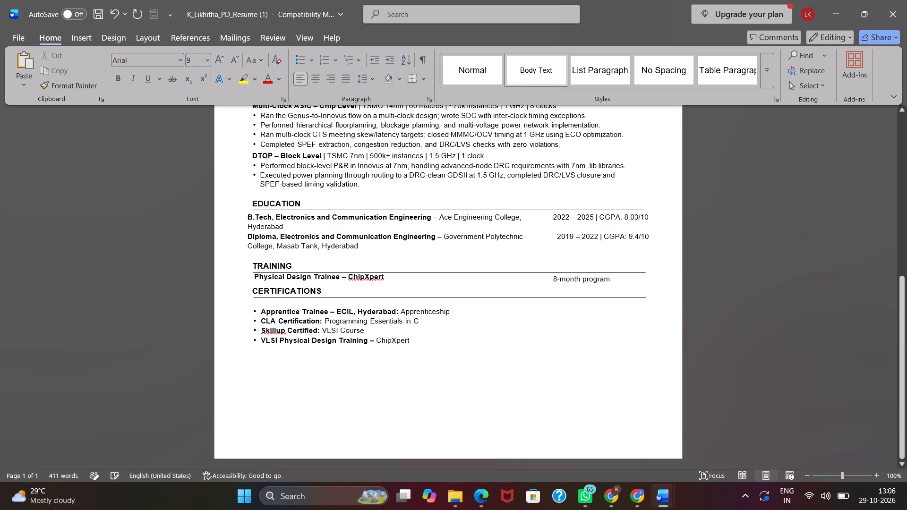
pyautogui.press('Return')
pyautogui.press('space')
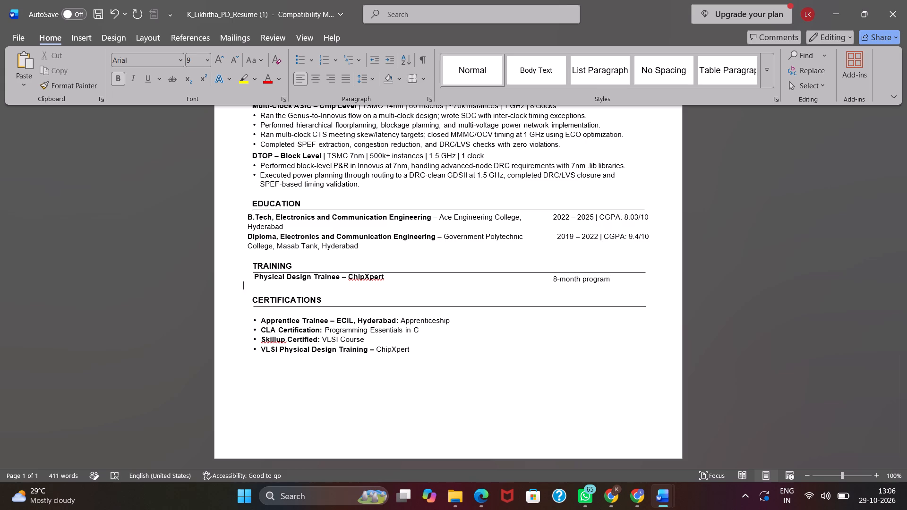
pyautogui.press('space')
pyautogui.press('space')
pyautogui.press('space')
pyautogui.press('space')
pyautogui.press('space')
pyautogui.hotkey('ctrl', 'v')
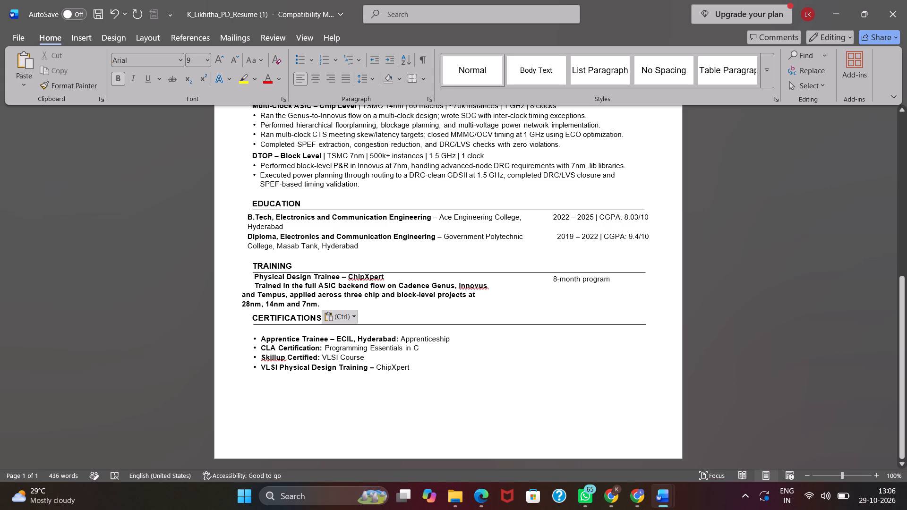
# Delete the pasted bold training description, leaving an empty line under "Physical Design Trainee – ChipXpert".
pyautogui.moveTo(253, 286); pyautogui.dragTo(275, 293)
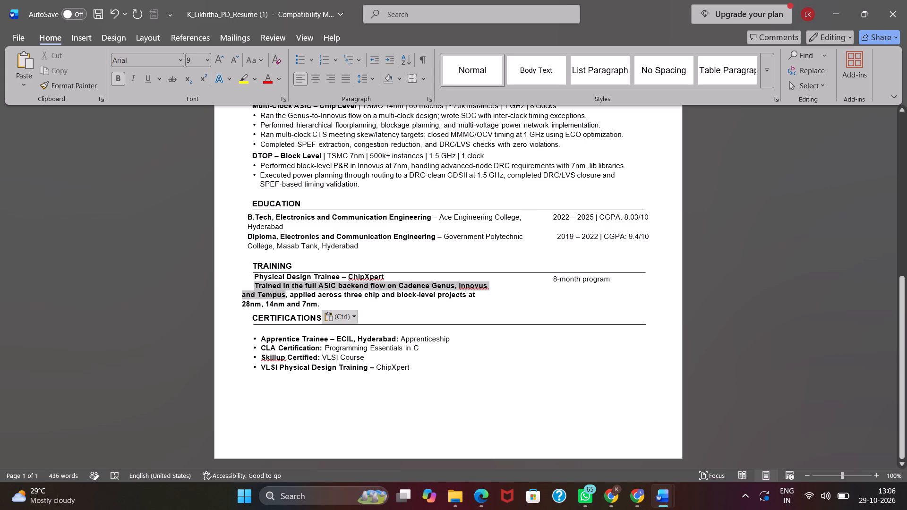
pyautogui.moveTo(275, 293); pyautogui.dragTo(317, 307)
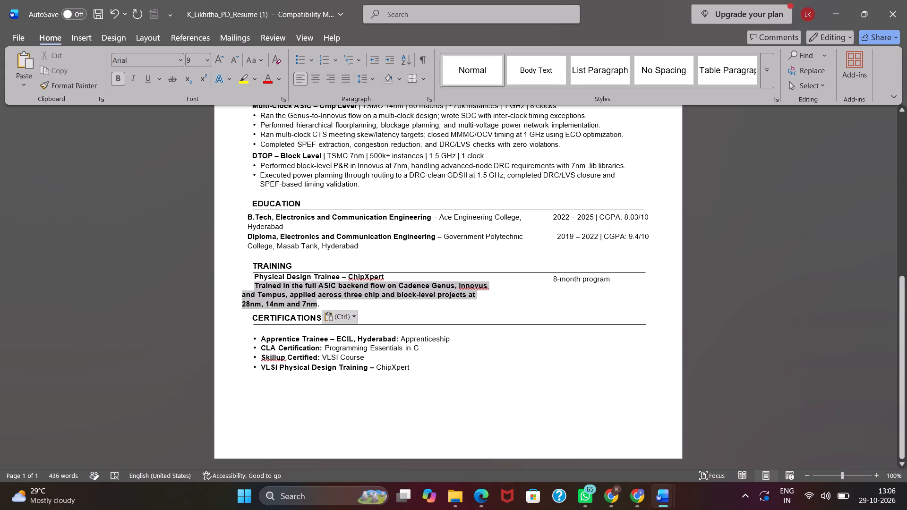
pyautogui.moveTo(317, 307); pyautogui.dragTo(321, 306)
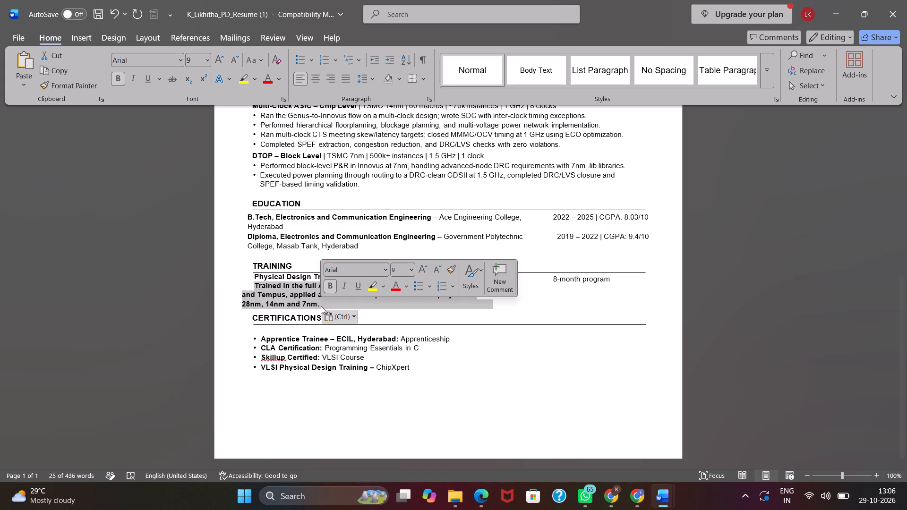
pyautogui.click(442, 452)
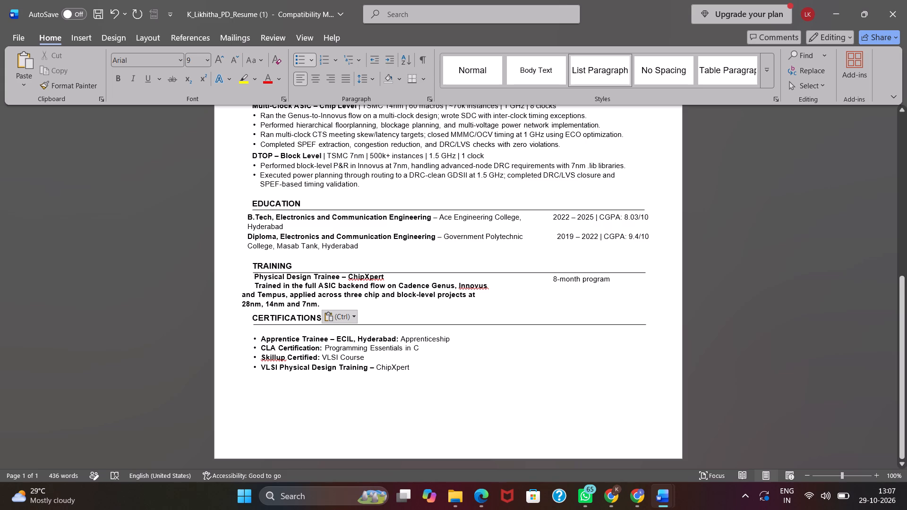
pyautogui.moveTo(254, 283); pyautogui.dragTo(326, 299)
pyautogui.press('BackSpace')
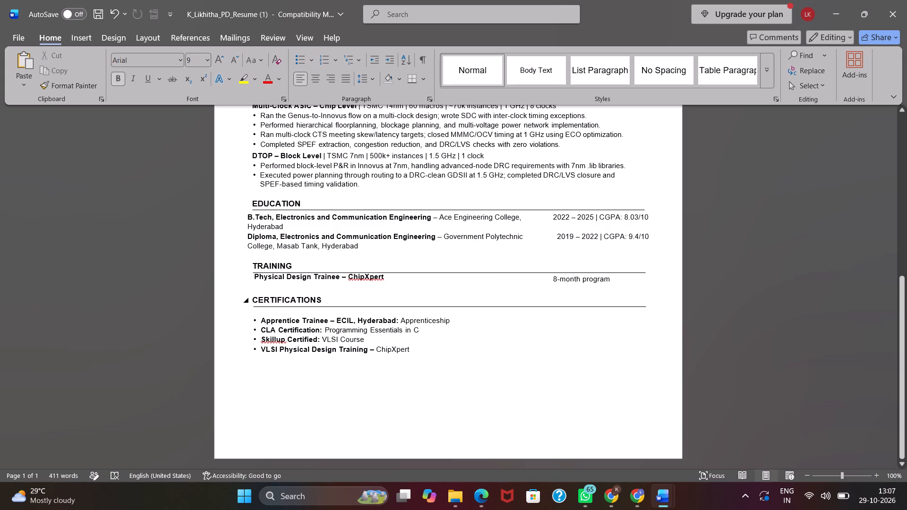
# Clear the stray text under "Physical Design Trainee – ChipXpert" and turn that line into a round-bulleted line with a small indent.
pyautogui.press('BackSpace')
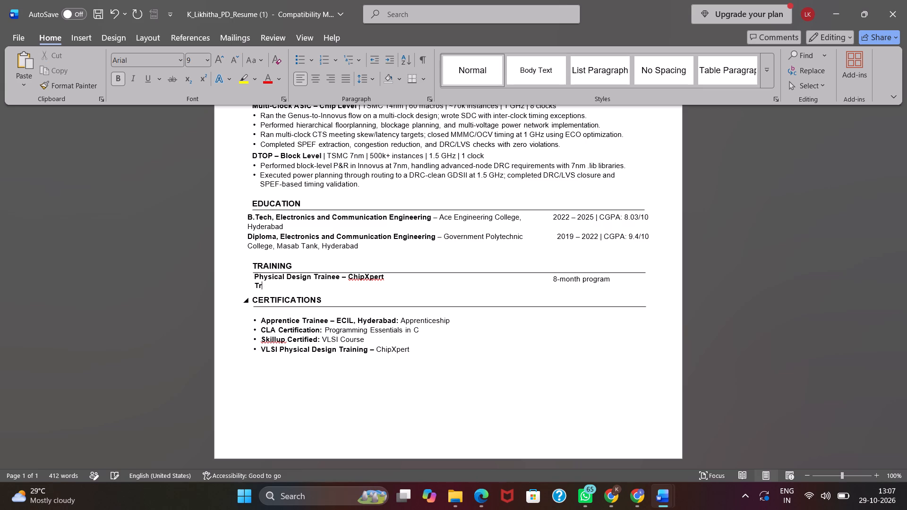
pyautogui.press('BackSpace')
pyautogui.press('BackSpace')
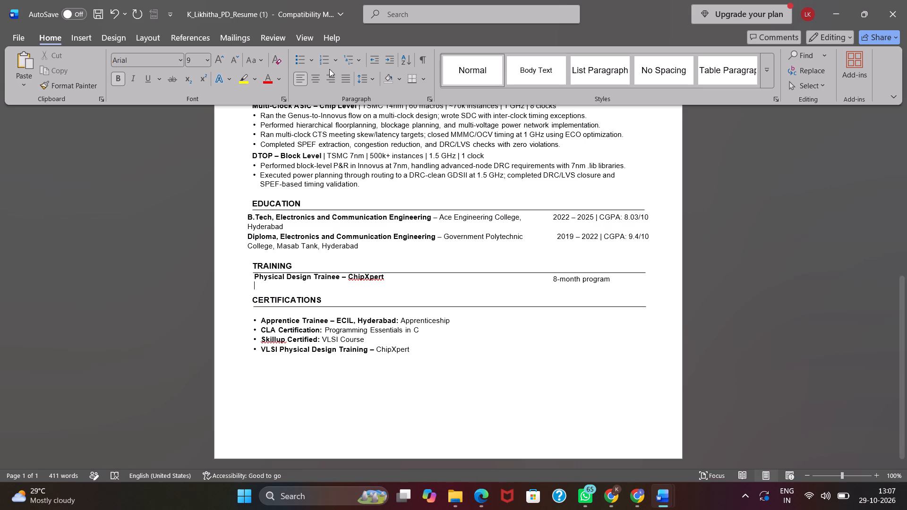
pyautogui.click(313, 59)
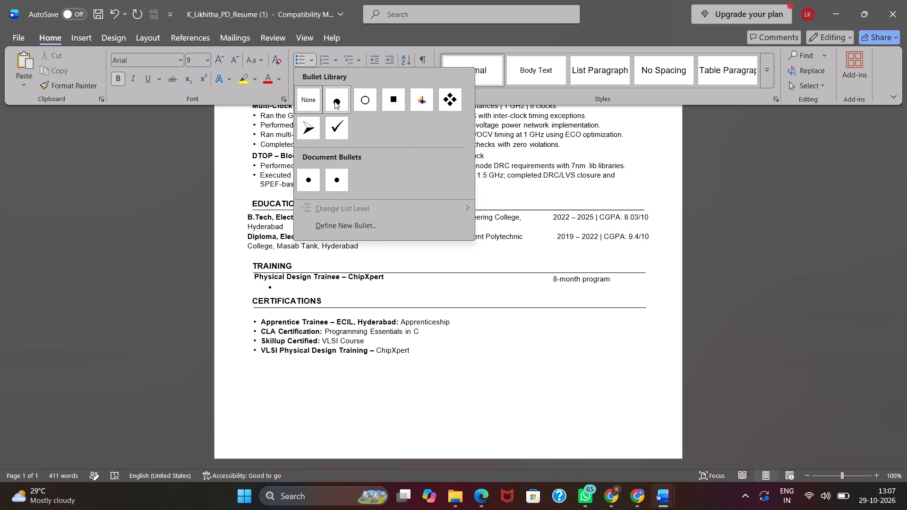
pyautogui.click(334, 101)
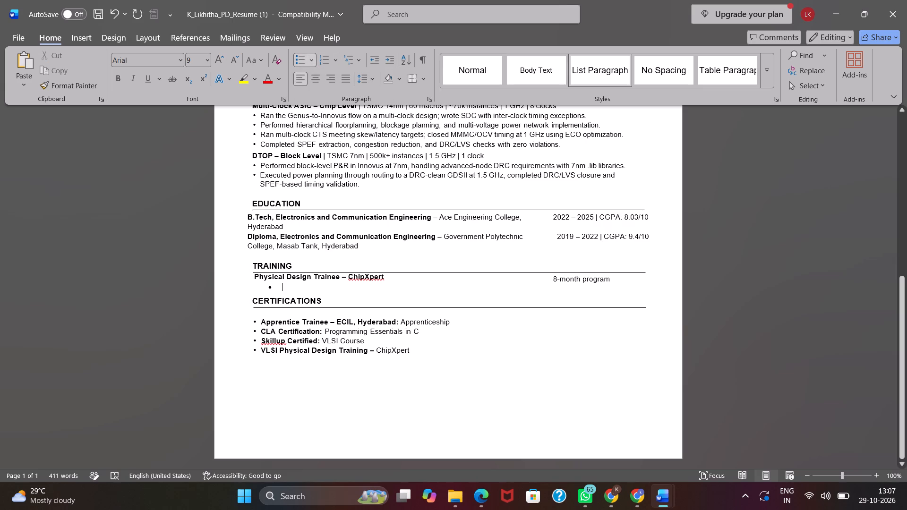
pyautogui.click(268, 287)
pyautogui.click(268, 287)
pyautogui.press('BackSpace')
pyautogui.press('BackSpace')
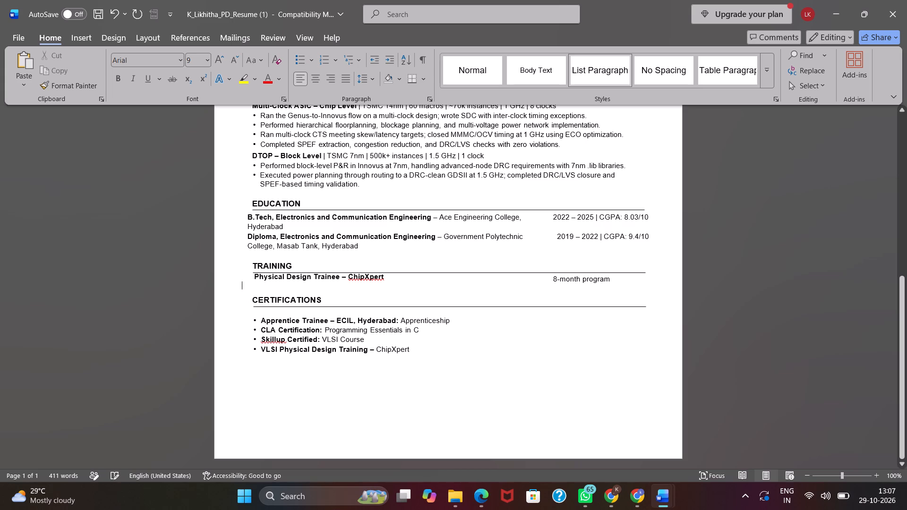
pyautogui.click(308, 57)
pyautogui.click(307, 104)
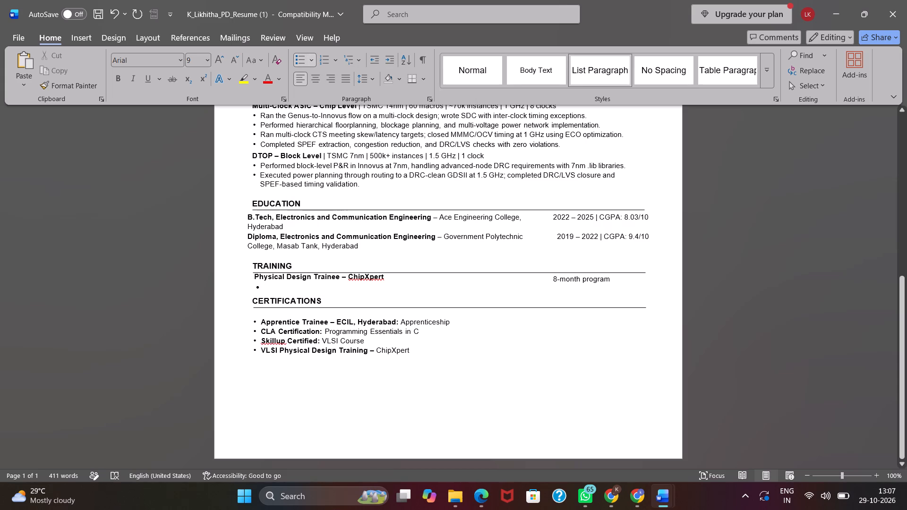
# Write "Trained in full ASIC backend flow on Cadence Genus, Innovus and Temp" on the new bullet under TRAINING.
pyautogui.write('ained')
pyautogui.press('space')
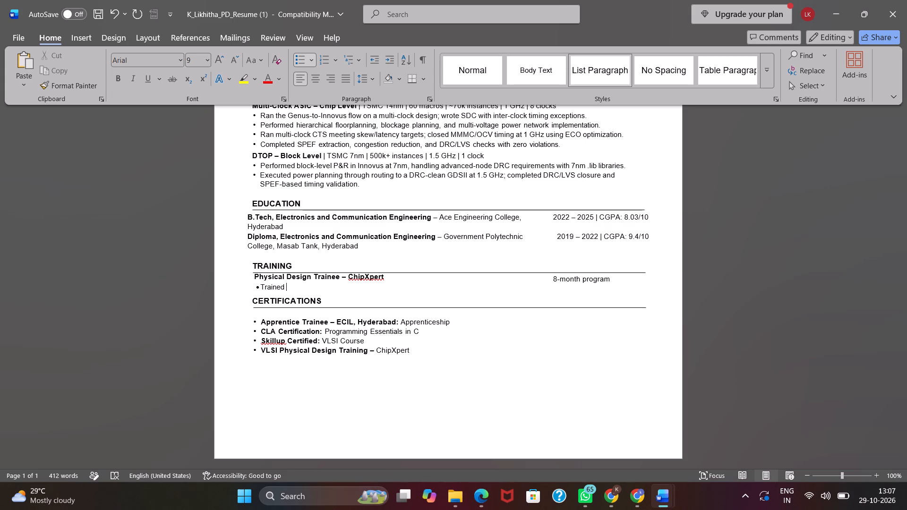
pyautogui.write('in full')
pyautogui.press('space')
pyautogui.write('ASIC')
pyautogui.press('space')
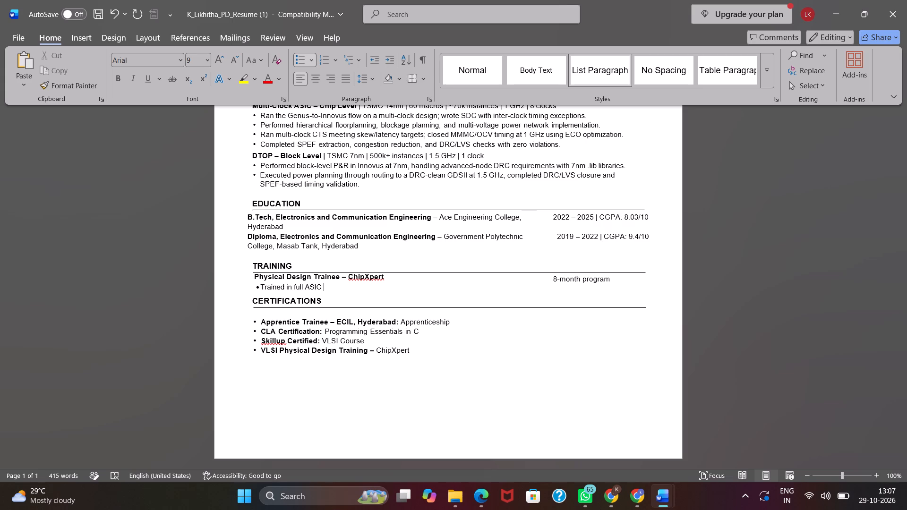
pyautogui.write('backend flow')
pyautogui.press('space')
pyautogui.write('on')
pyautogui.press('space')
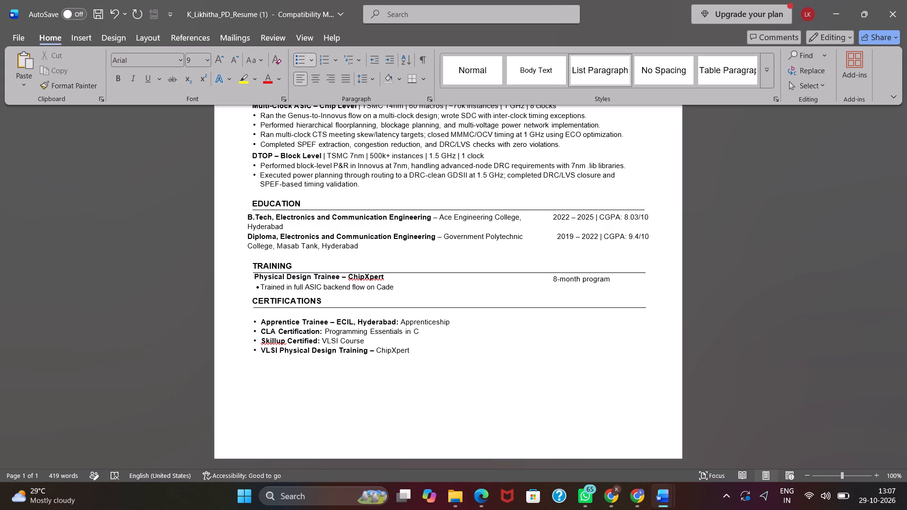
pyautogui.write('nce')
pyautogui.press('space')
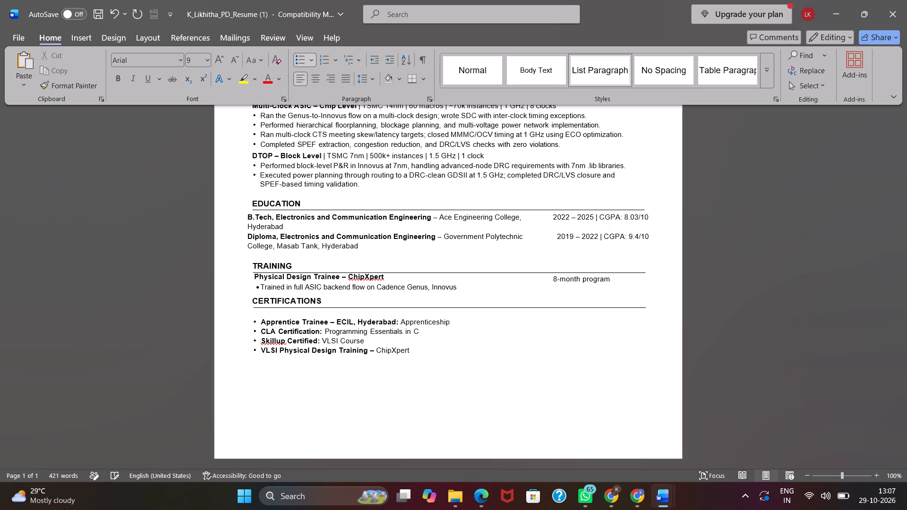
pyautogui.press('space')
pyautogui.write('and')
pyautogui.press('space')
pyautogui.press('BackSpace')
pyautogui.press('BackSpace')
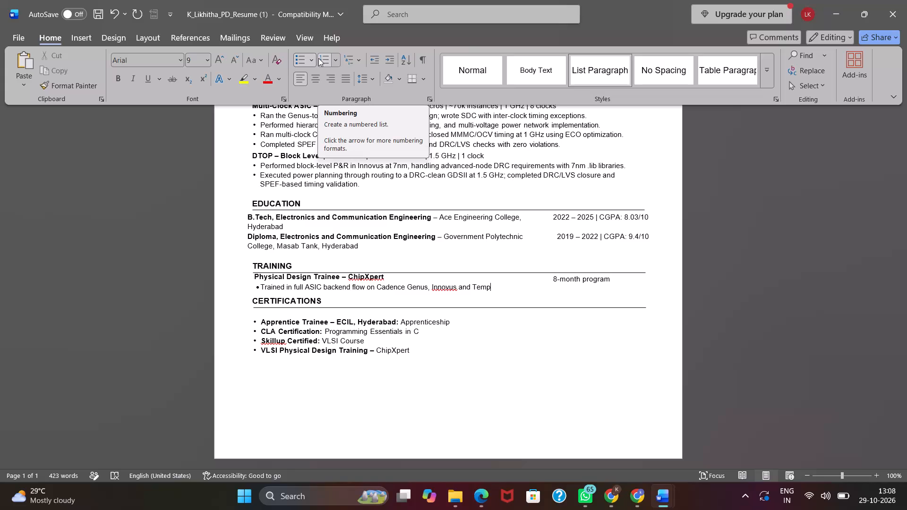
pyautogui.scroll(3, 321, 65)
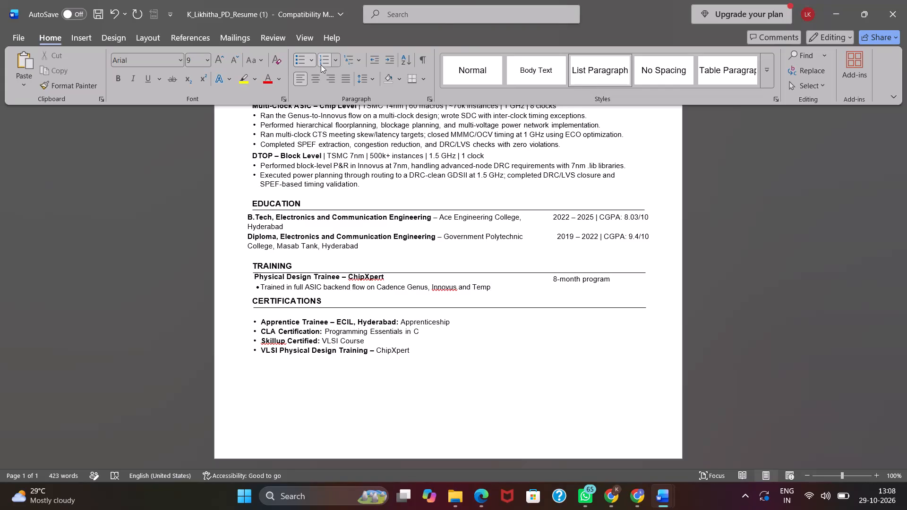
pyautogui.scroll(5, 460, 212)
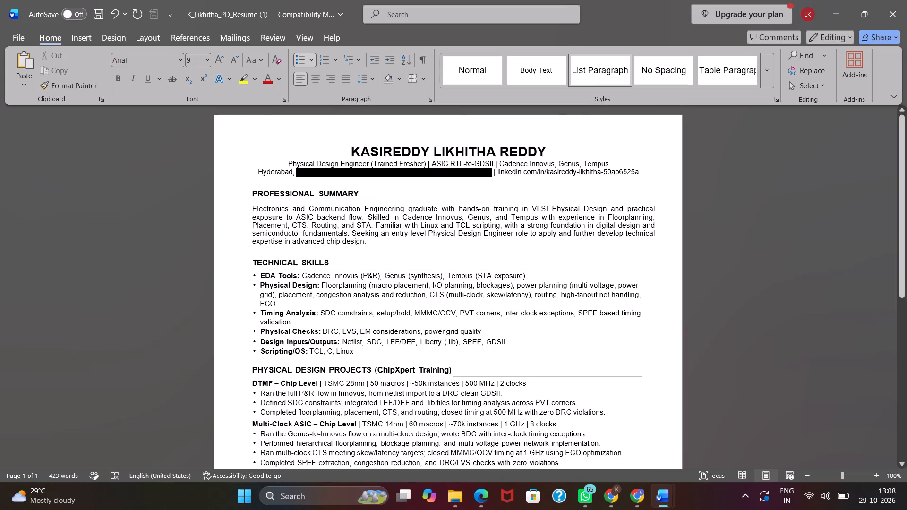
pyautogui.click(898, 17)
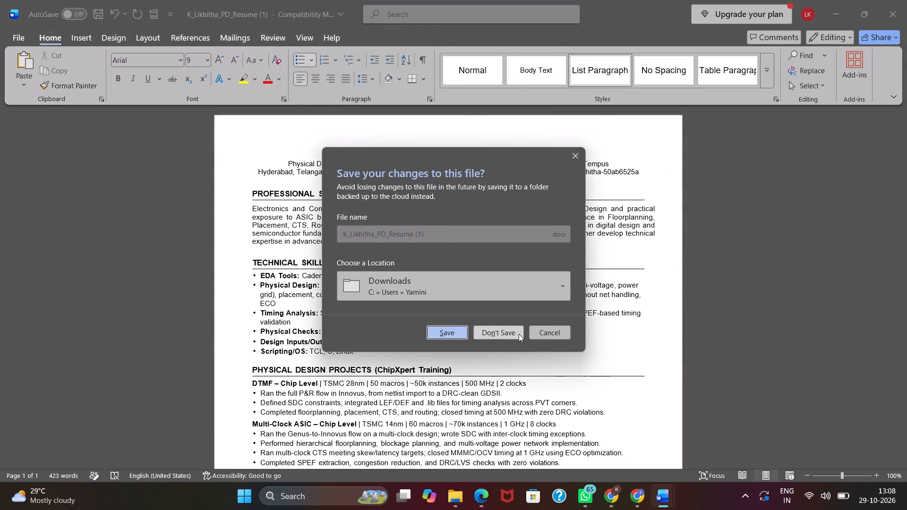
pyautogui.click(515, 334)
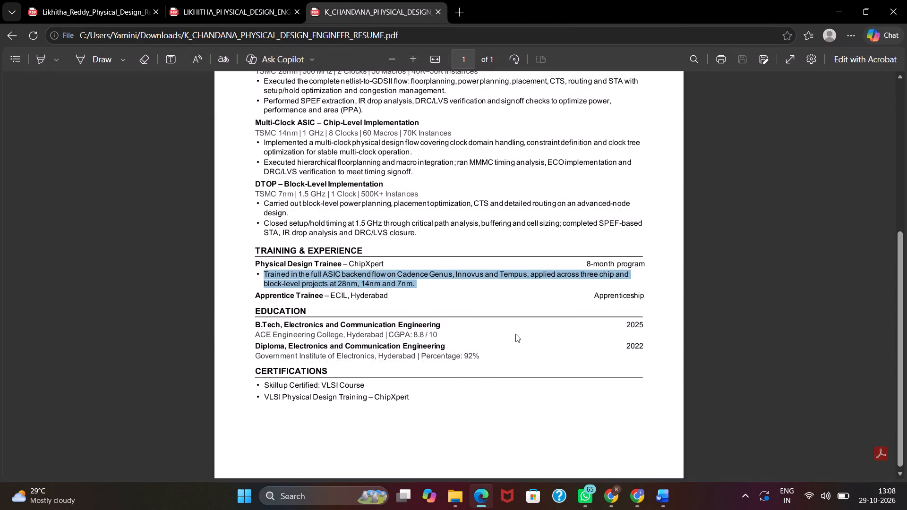
pyautogui.click(459, 496)
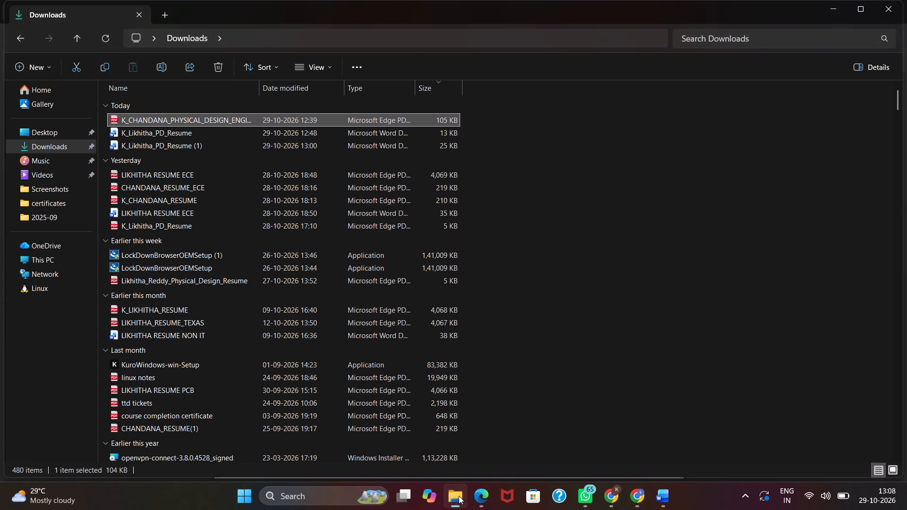
pyautogui.doubleClick(191, 145)
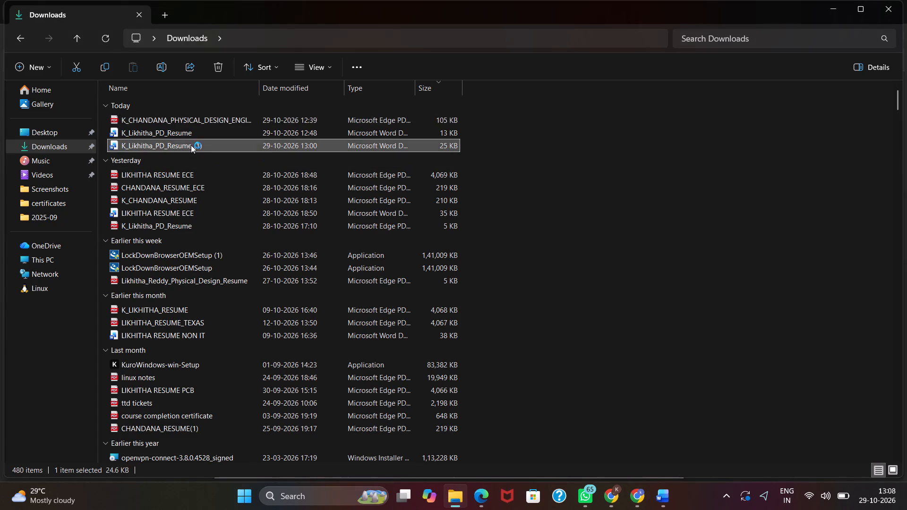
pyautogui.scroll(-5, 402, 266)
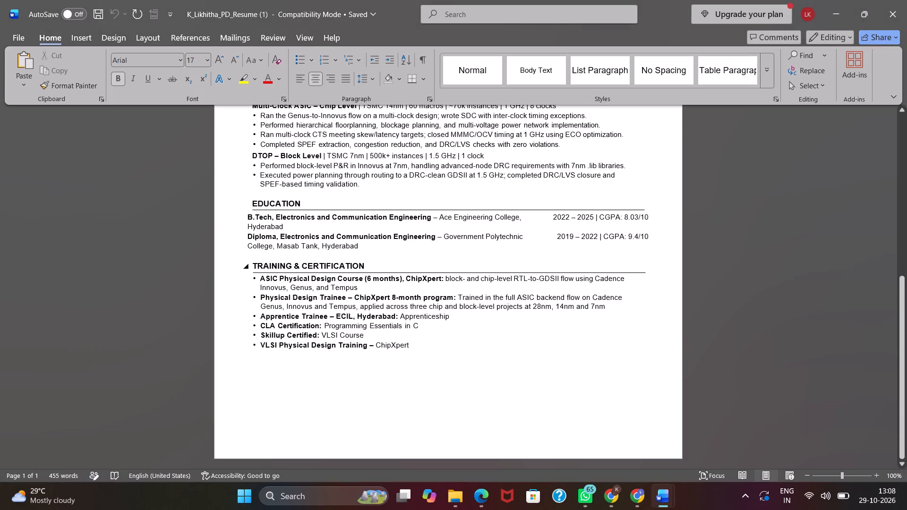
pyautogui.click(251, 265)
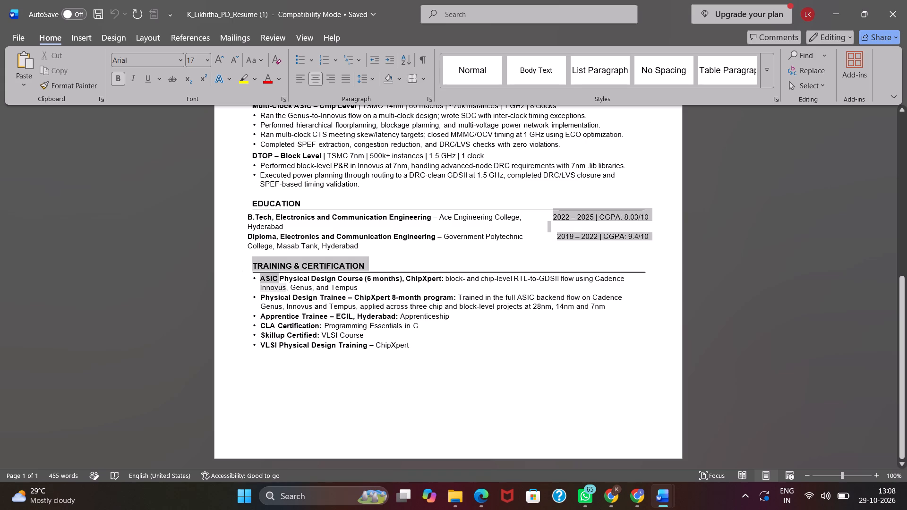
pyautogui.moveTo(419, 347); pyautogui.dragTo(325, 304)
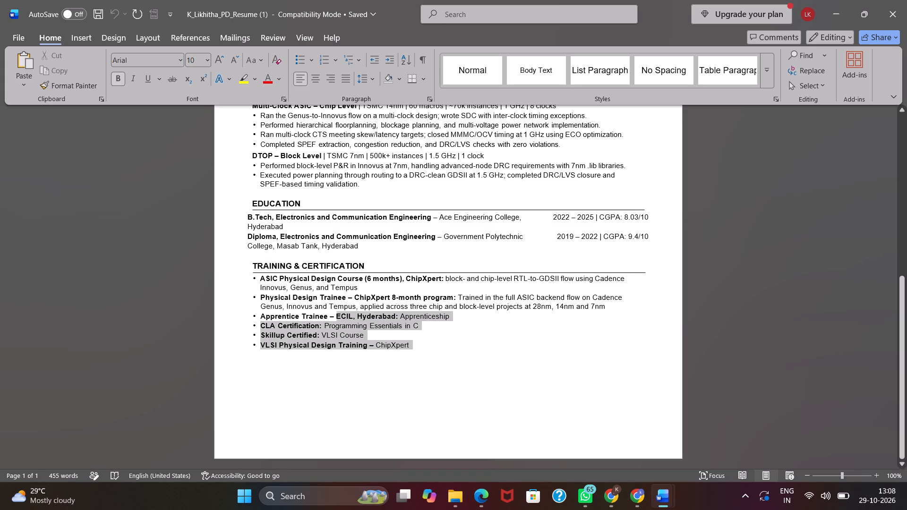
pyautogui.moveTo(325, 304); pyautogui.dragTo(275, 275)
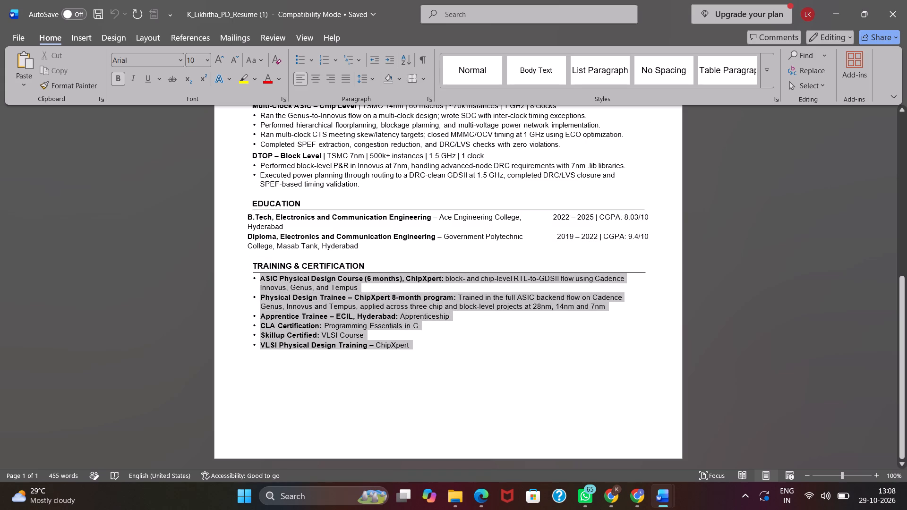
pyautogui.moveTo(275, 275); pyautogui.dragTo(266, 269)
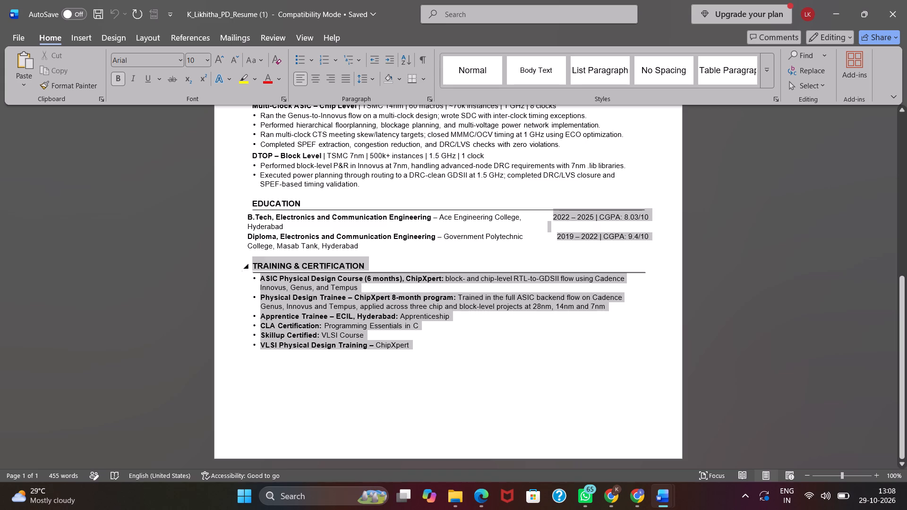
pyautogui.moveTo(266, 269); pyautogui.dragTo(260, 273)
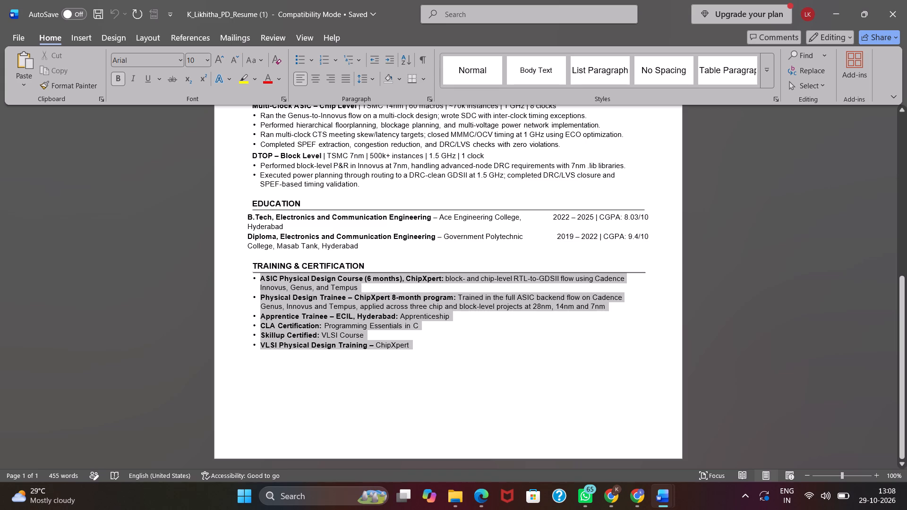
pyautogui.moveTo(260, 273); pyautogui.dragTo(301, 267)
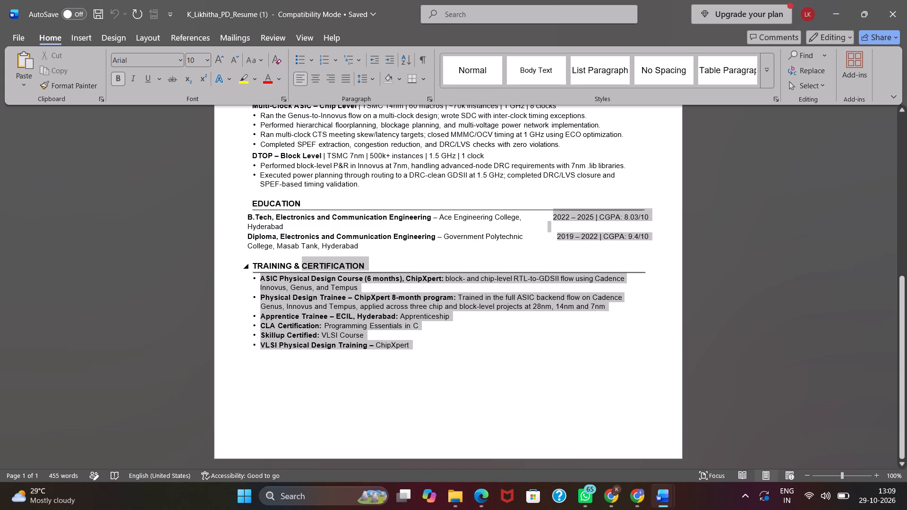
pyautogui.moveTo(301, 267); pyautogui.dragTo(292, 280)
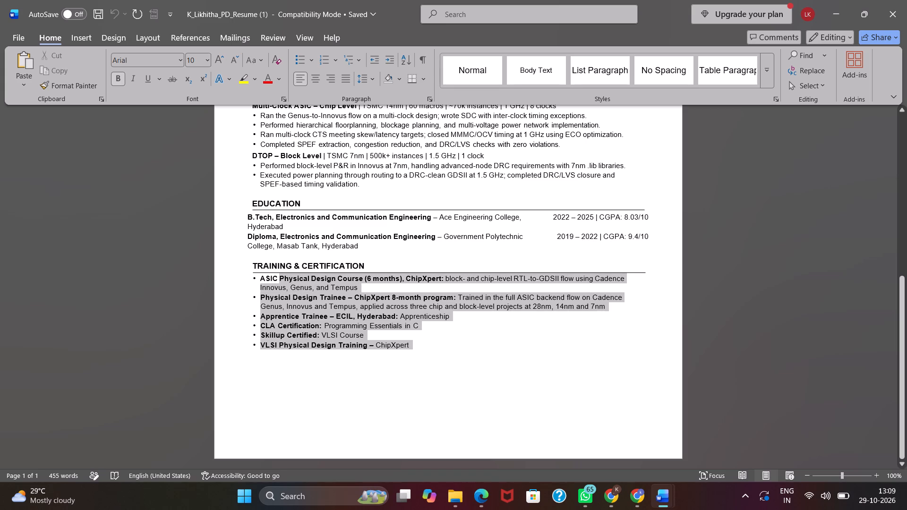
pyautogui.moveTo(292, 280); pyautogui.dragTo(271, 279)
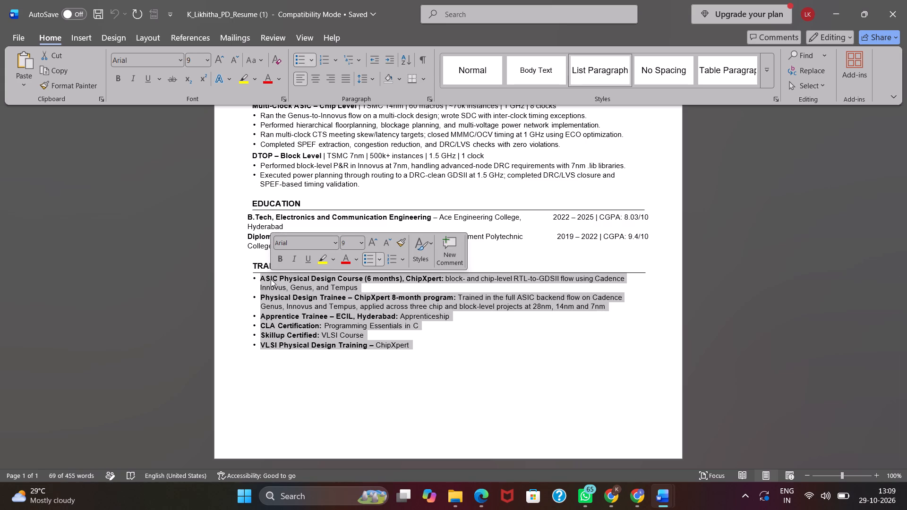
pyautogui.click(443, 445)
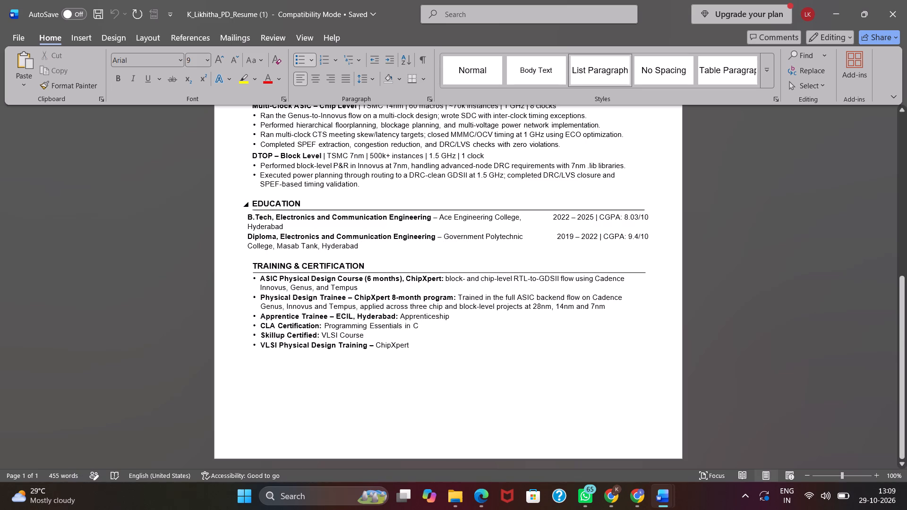
# Copy the EDUCATION heading and both degree entries with their dates and CGPAs, through the TRAINING & CERTIFICATION heading.
pyautogui.moveTo(252, 201); pyautogui.dragTo(428, 249)
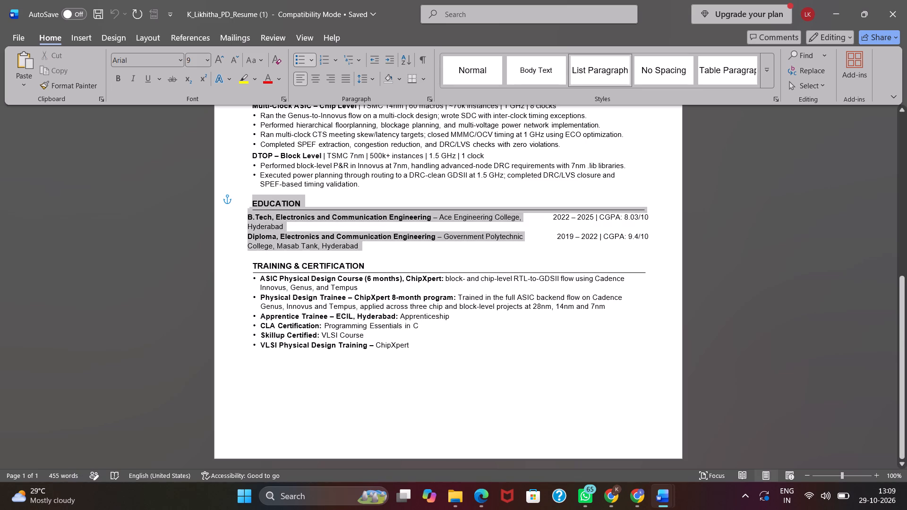
pyautogui.moveTo(428, 249); pyautogui.dragTo(585, 249)
pyautogui.moveTo(585, 249); pyautogui.dragTo(645, 232)
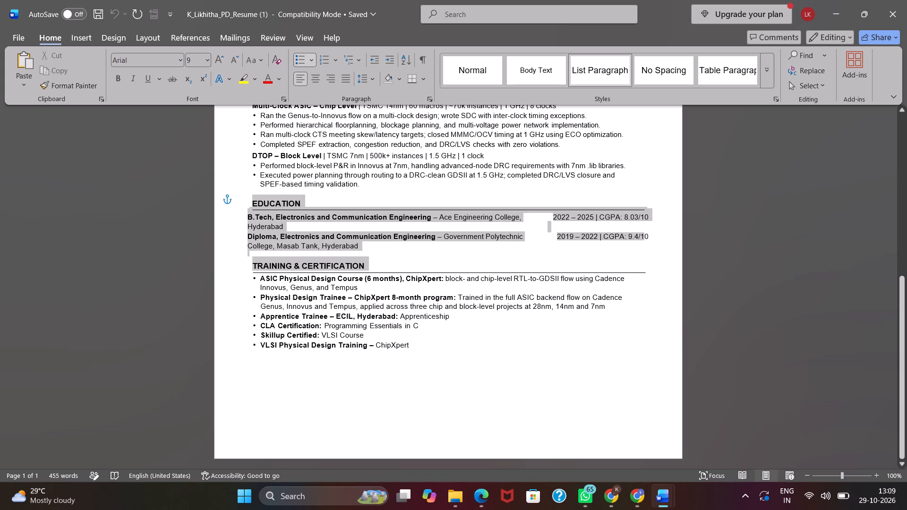
pyautogui.moveTo(645, 232); pyautogui.dragTo(652, 236)
pyautogui.hotkey('ctrl', 'c')
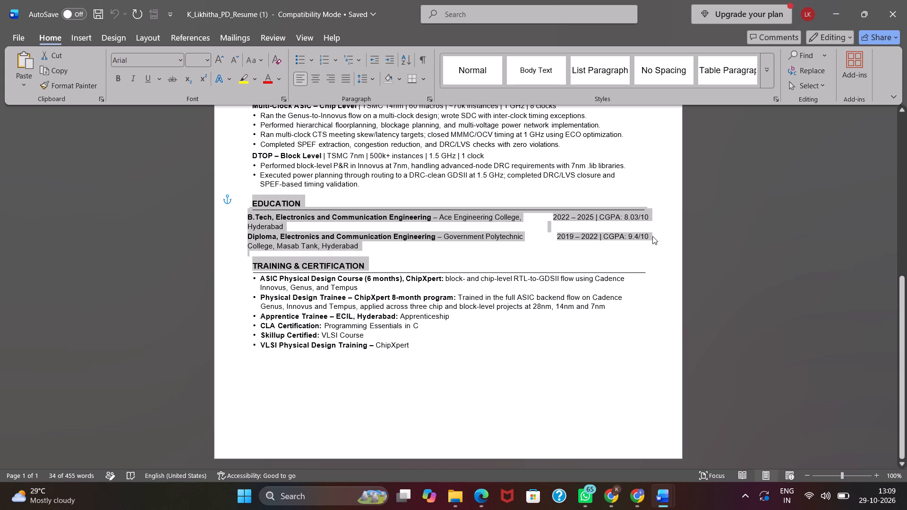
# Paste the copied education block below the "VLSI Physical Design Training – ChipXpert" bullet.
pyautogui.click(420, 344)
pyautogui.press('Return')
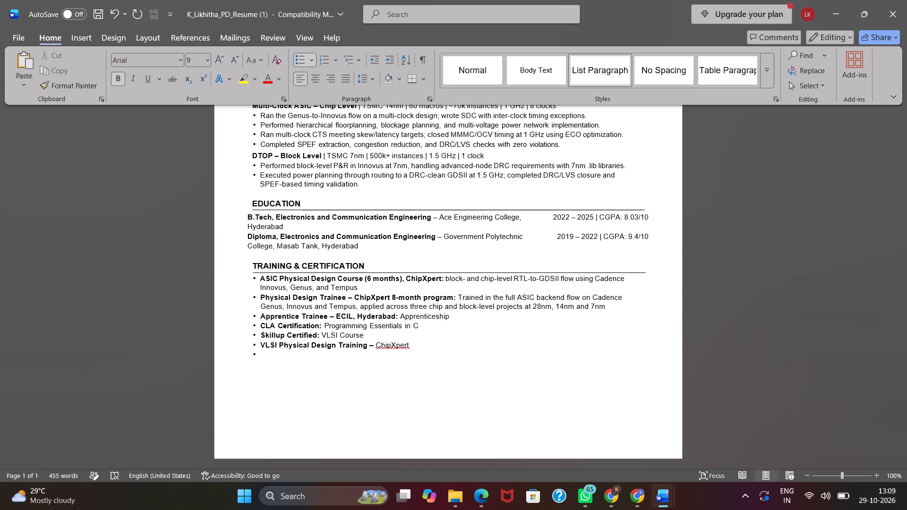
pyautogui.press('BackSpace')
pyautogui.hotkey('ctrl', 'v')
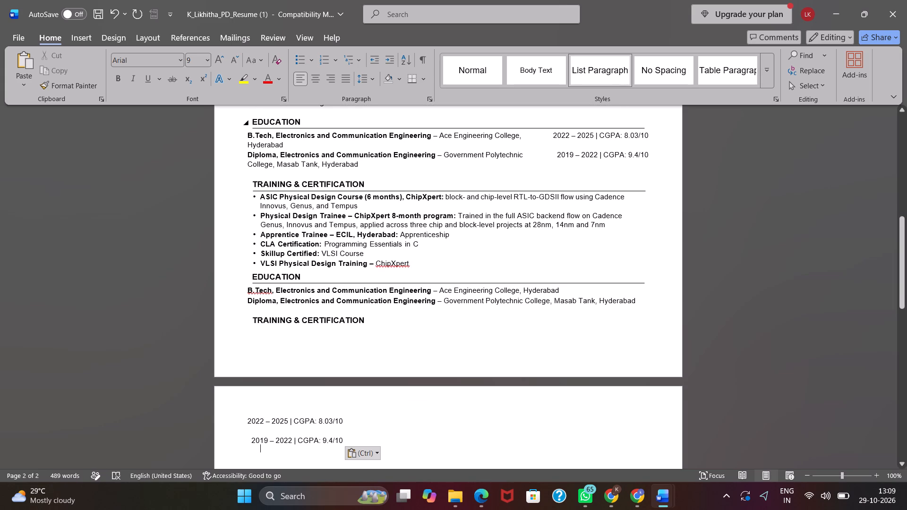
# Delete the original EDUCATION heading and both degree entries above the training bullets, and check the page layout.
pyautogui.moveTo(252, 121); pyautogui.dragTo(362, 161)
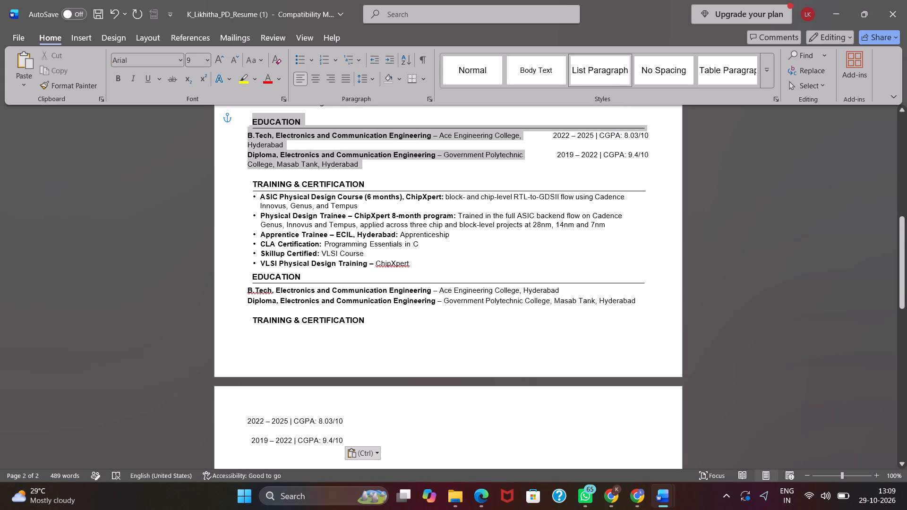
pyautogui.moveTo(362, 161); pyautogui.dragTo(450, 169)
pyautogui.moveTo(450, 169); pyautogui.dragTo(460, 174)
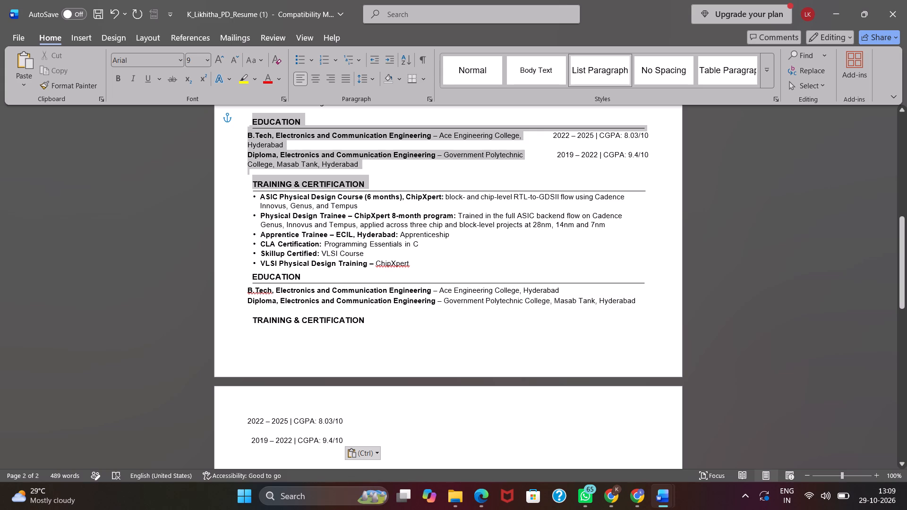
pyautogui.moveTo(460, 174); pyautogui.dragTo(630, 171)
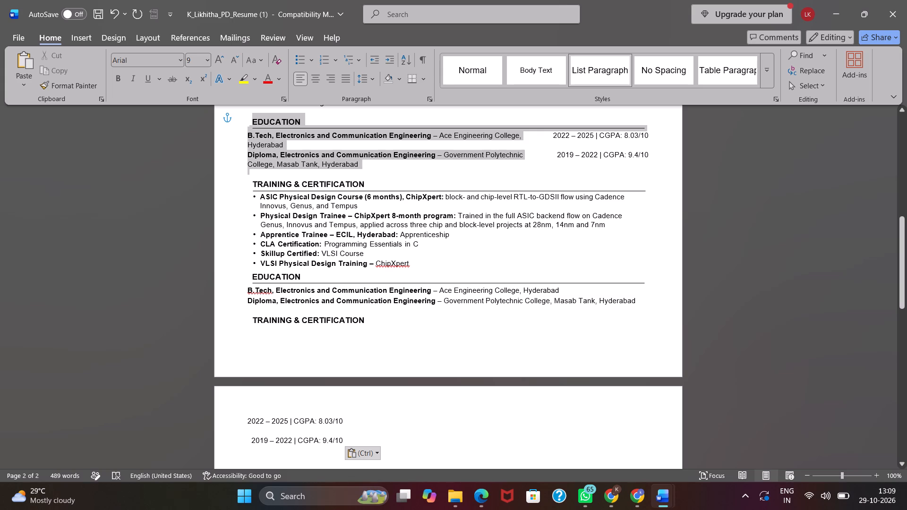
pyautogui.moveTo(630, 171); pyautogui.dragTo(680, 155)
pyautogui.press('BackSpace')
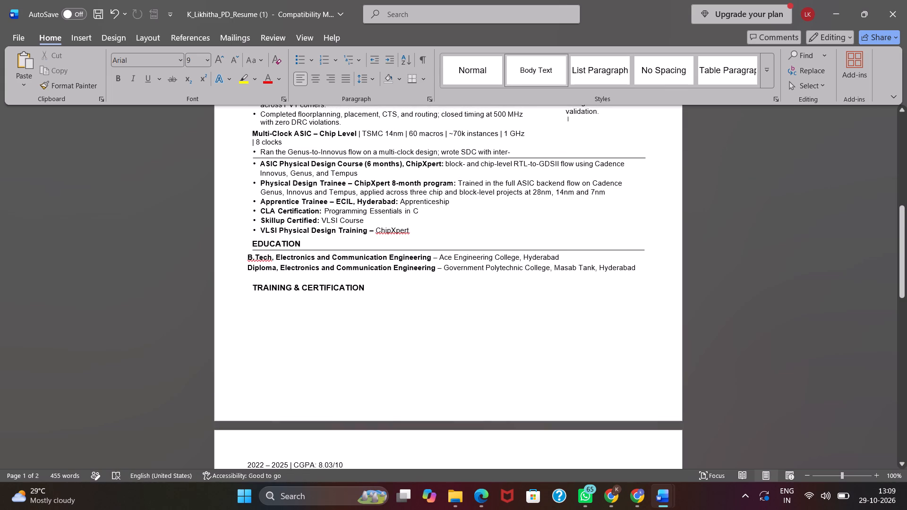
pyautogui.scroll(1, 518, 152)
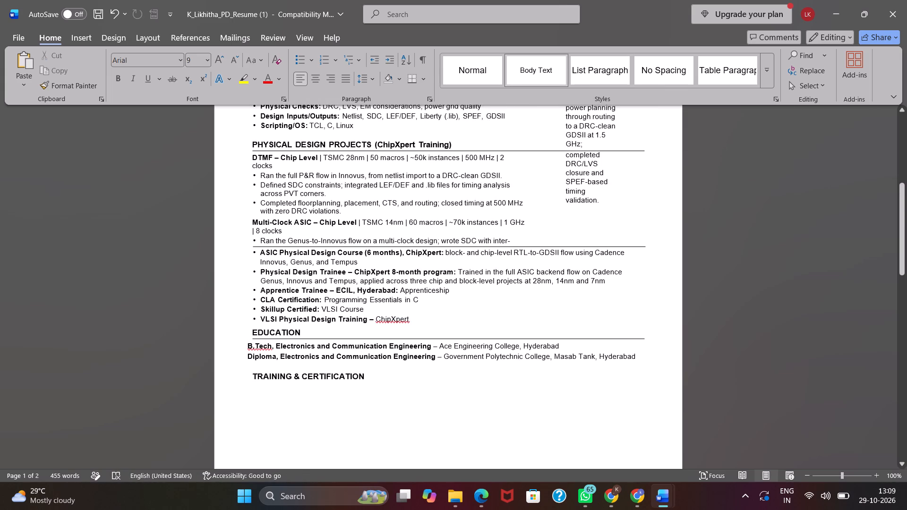
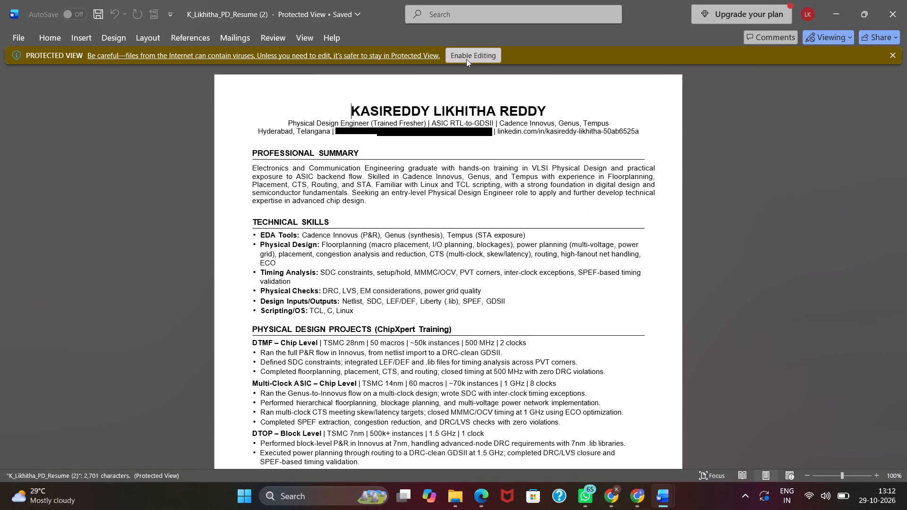
pyautogui.click(466, 59)
# Delete "C," from the Scripting/OS line under Technical Skills.
pyautogui.scroll(-20, 429, 270)
pyautogui.scroll(-5, 429, 270)
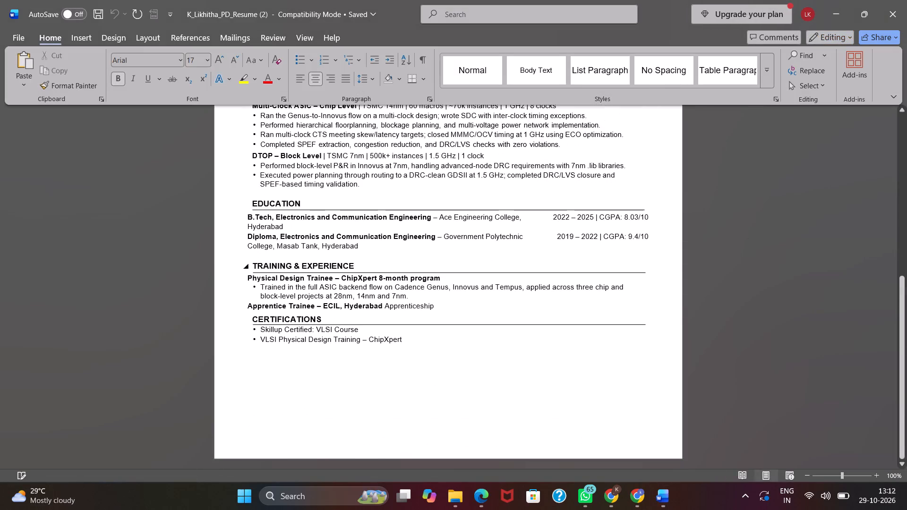
pyautogui.scroll(-8, 429, 270)
pyautogui.scroll(1, 429, 270)
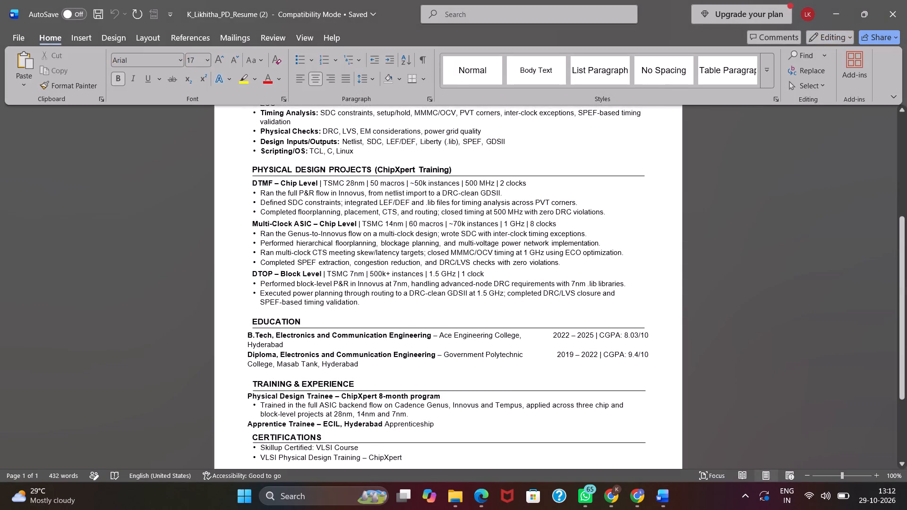
pyautogui.moveTo(334, 153); pyautogui.dragTo(329, 153)
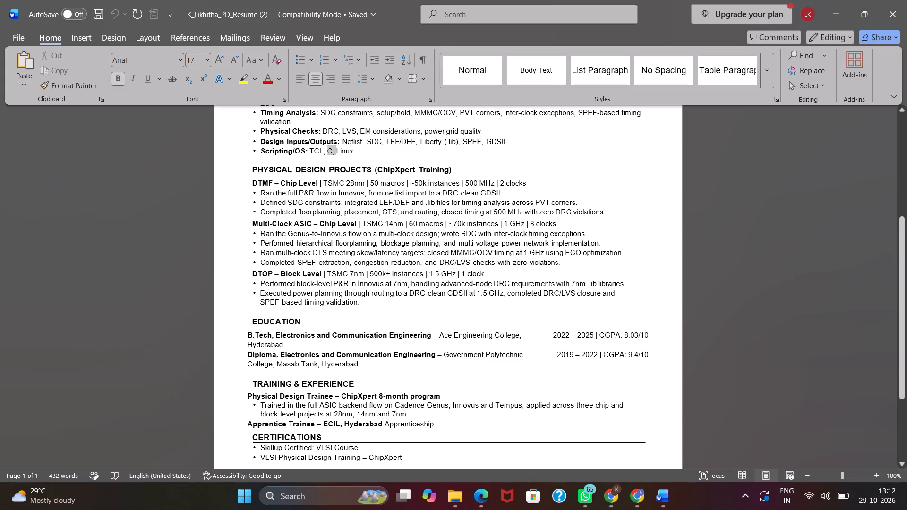
pyautogui.moveTo(329, 153); pyautogui.dragTo(329, 152)
pyautogui.press('BackSpace')
# Delete the "Apprentice Trainee – ECIL, Hyderabad Apprenticeship" line from the Training & Experience section.
pyautogui.scroll(-3, 329, 152)
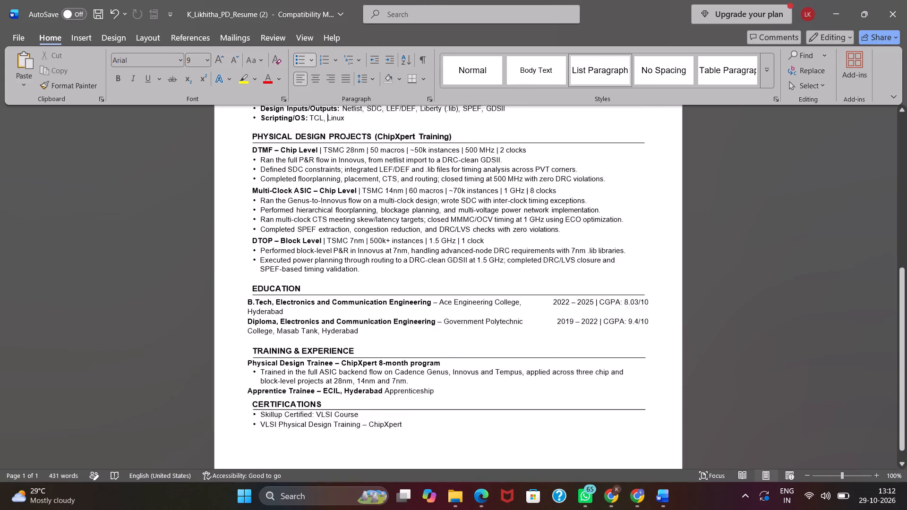
pyautogui.scroll(-2, 329, 152)
pyautogui.scroll(4, 329, 152)
pyautogui.scroll(-7, 329, 152)
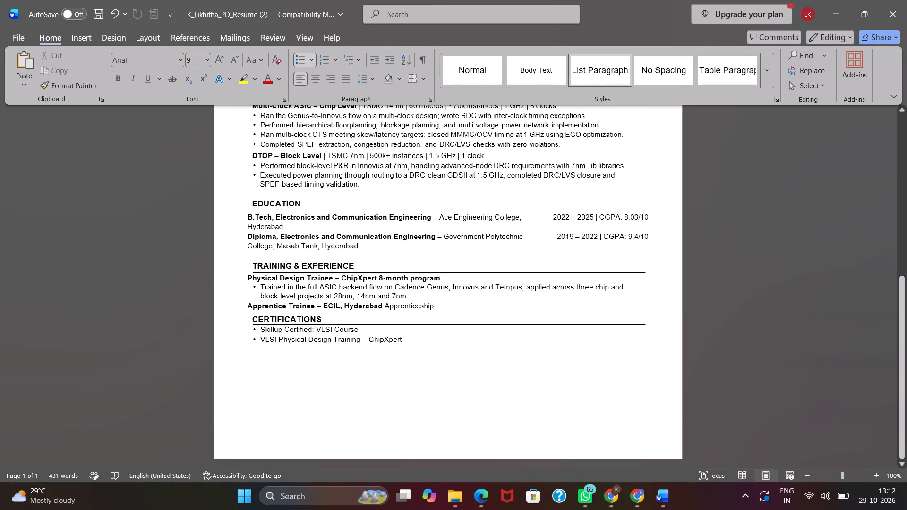
pyautogui.moveTo(436, 306); pyautogui.dragTo(427, 306)
pyautogui.moveTo(427, 306); pyautogui.dragTo(260, 305)
pyautogui.press('BackSpace')
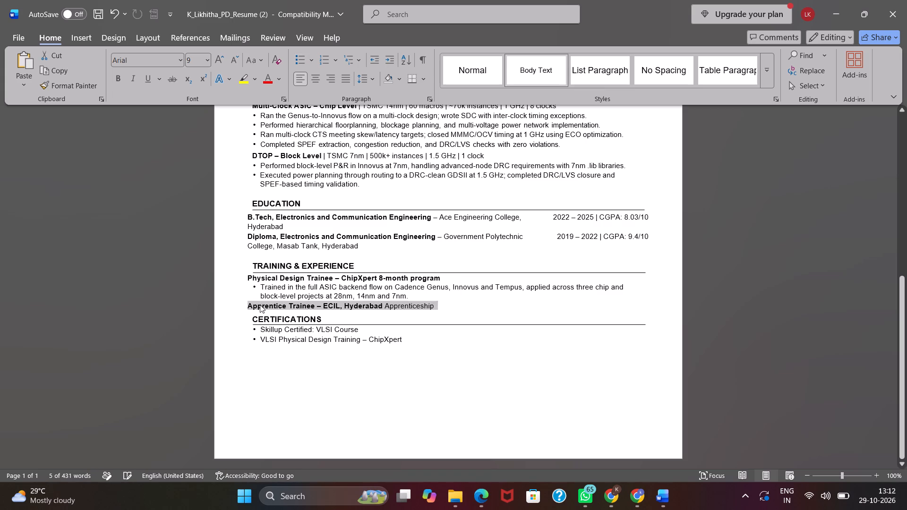
# Shorten the Training & Experience heading to TRAINING.
pyautogui.scroll(-3, 260, 305)
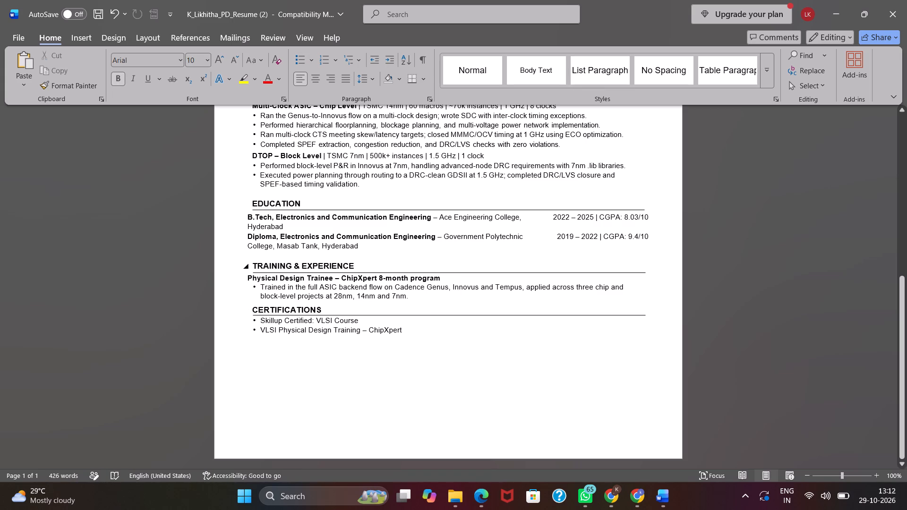
pyautogui.moveTo(363, 265); pyautogui.dragTo(294, 268)
pyautogui.press('BackSpace')
pyautogui.scroll(6, 294, 268)
pyautogui.scroll(-9, 294, 268)
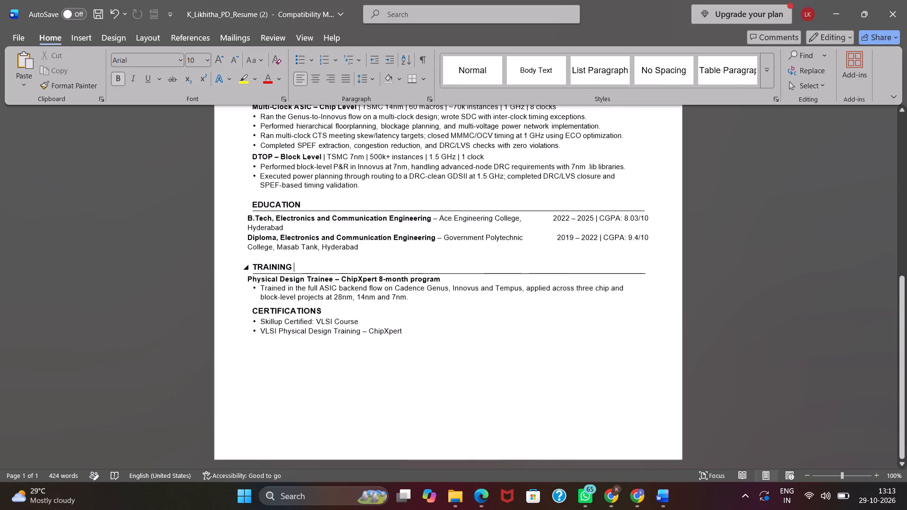
pyautogui.scroll(7, 294, 268)
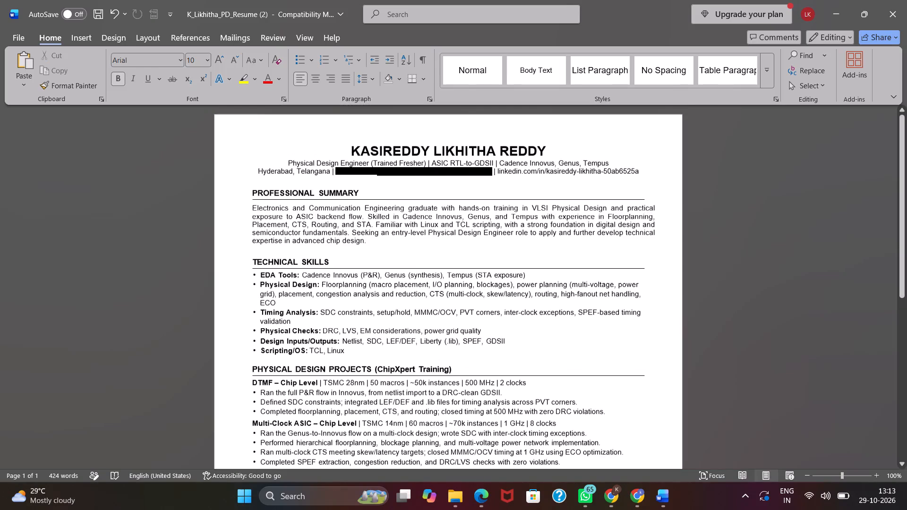
pyautogui.scroll(-6, 294, 268)
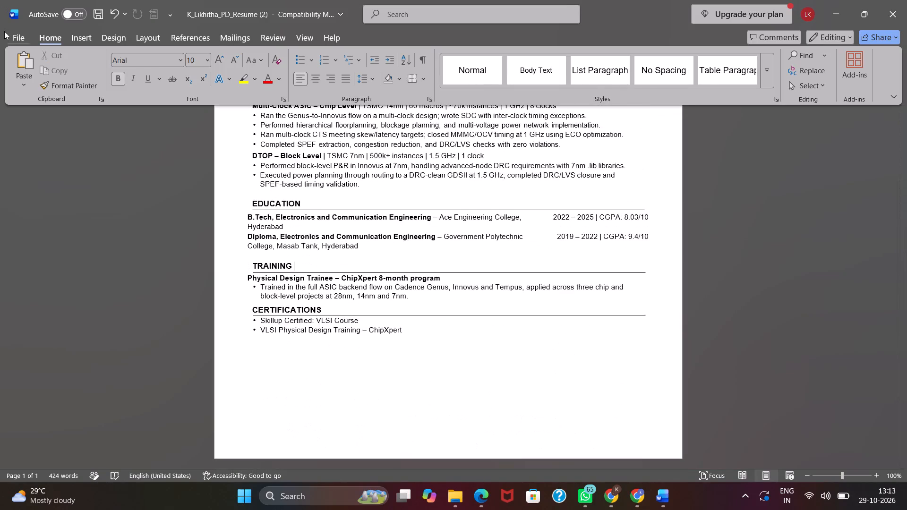
pyautogui.click(9, 34)
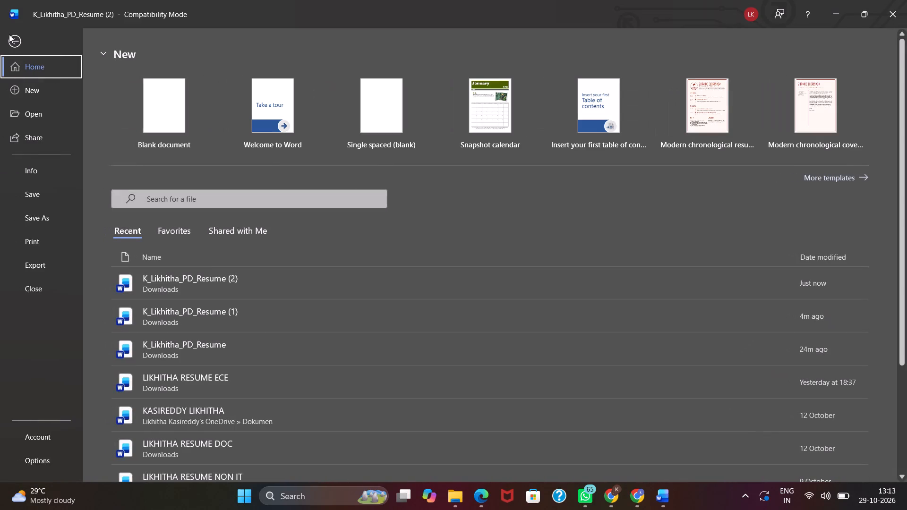
pyautogui.click(44, 214)
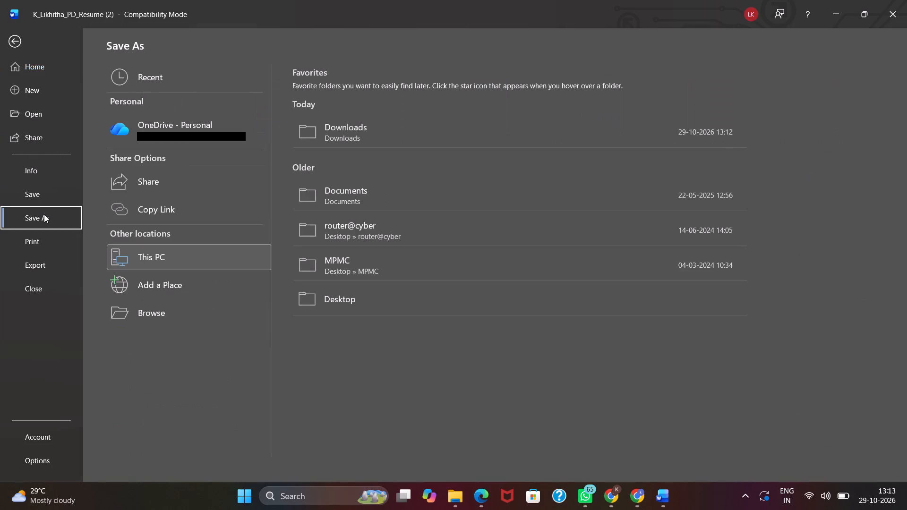
pyautogui.click(332, 135)
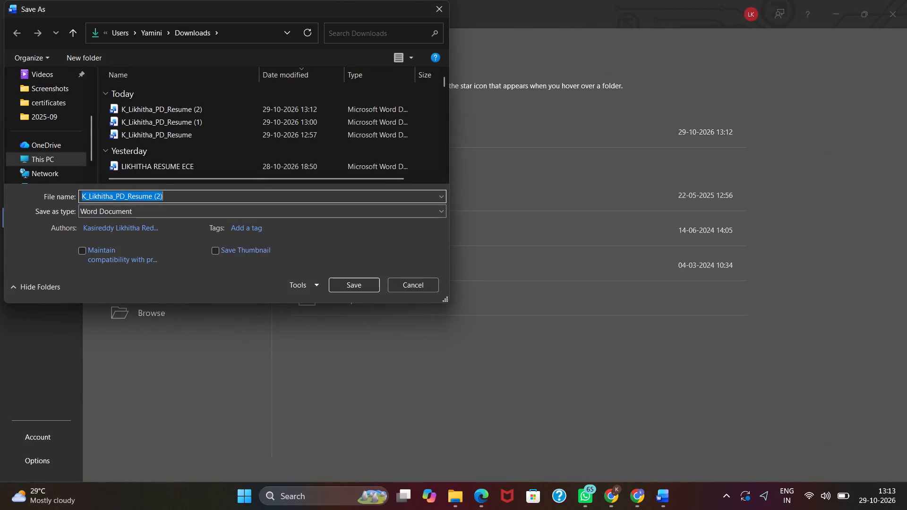
pyautogui.click(159, 210)
pyautogui.click(132, 277)
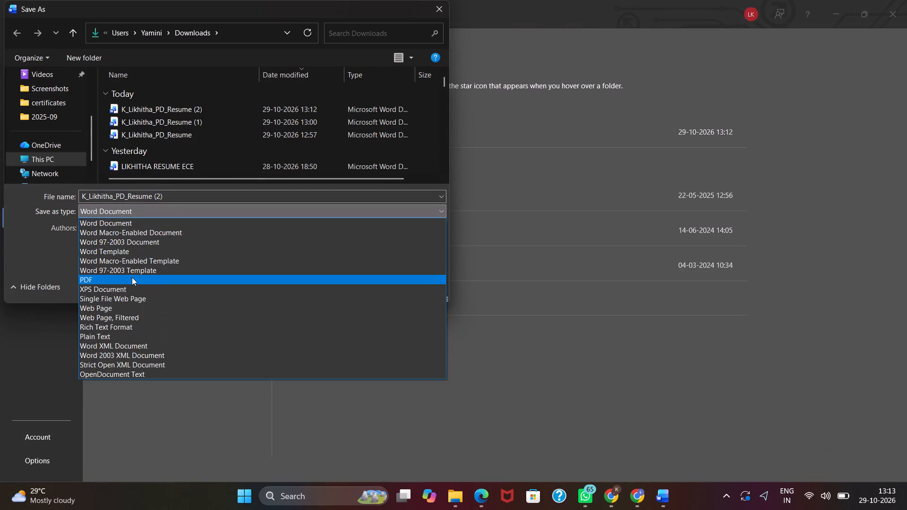
pyautogui.moveTo(173, 195); pyautogui.dragTo(119, 199)
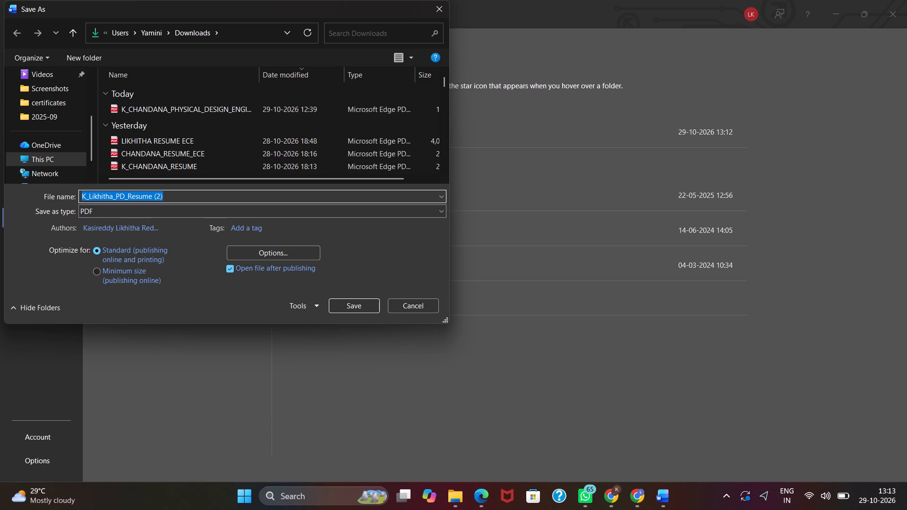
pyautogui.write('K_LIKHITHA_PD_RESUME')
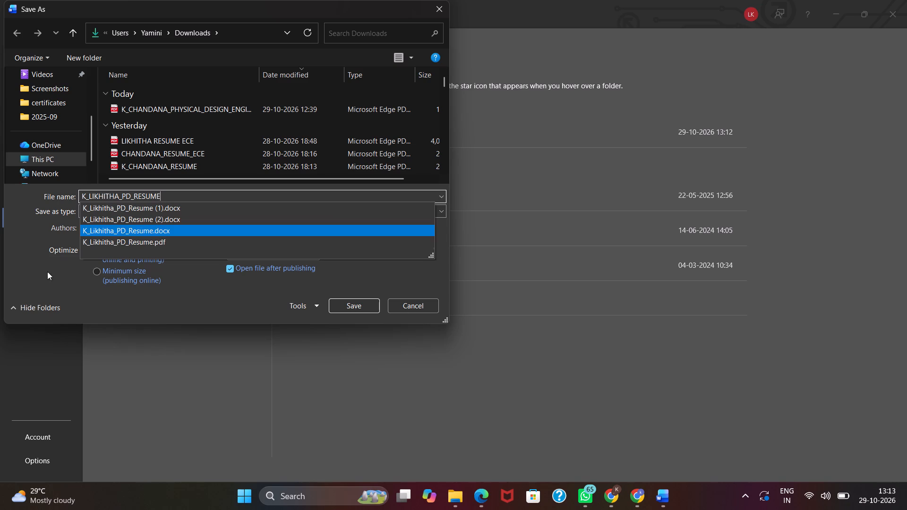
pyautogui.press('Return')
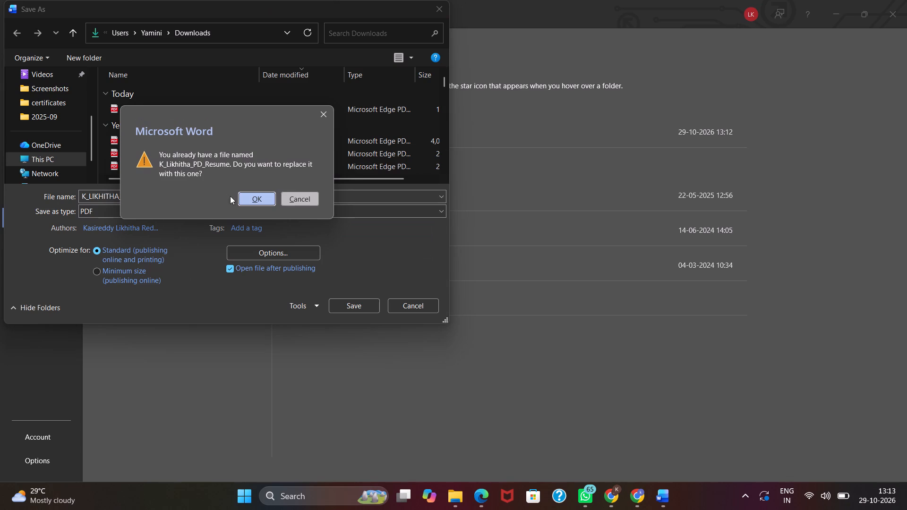
pyautogui.click(325, 114)
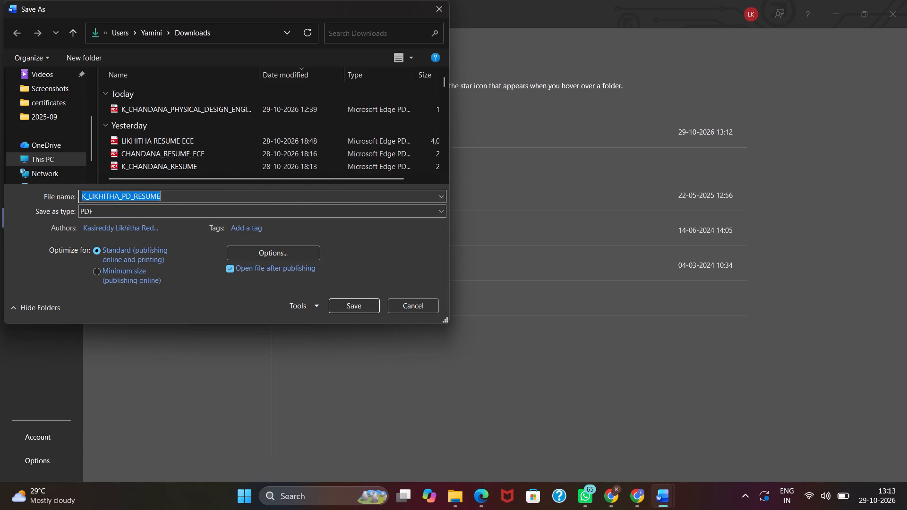
pyautogui.click(125, 197)
pyautogui.write('HYSICAL')
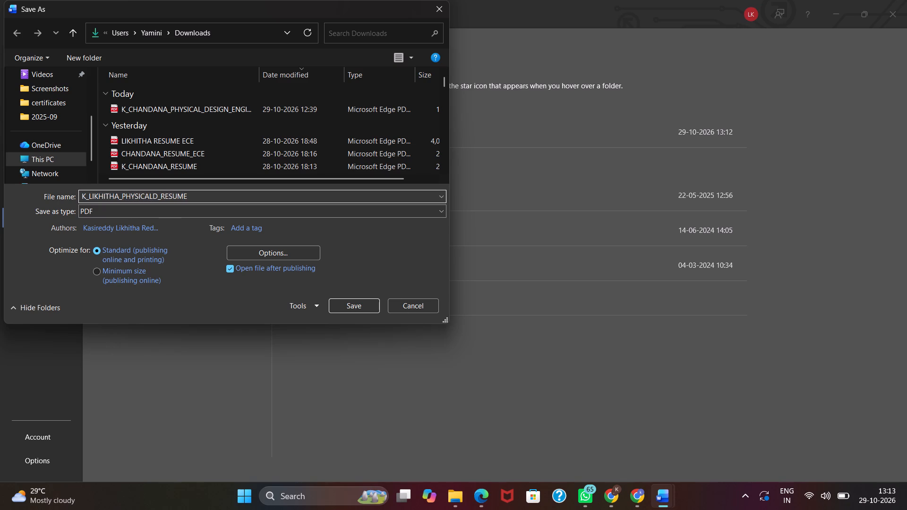
pyautogui.hotkey('shift', '_')
pyautogui.press('Right')
pyautogui.write('ESIGN')
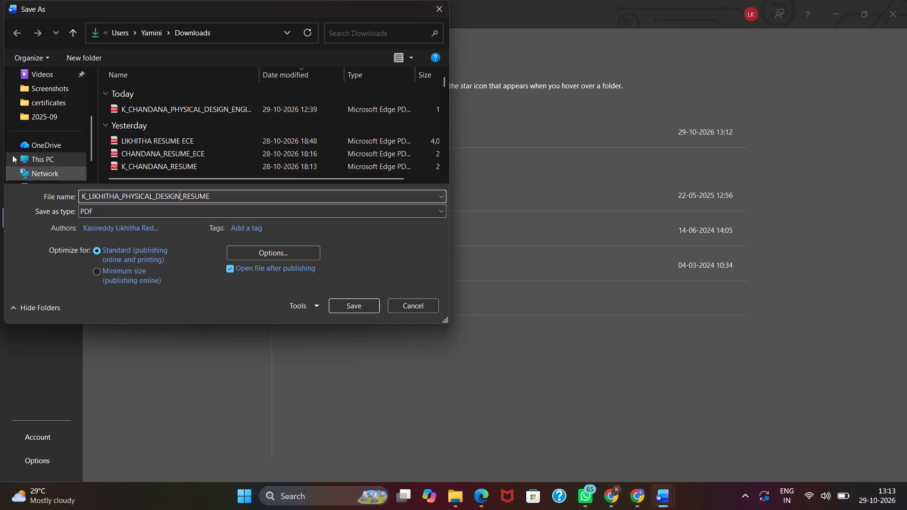
pyautogui.scroll(5, 50, 121)
pyautogui.click(43, 133)
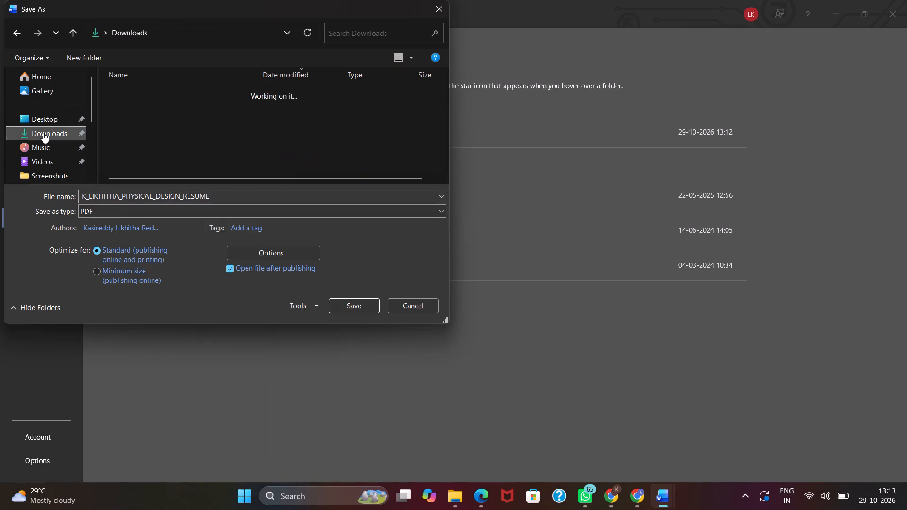
pyautogui.click(351, 306)
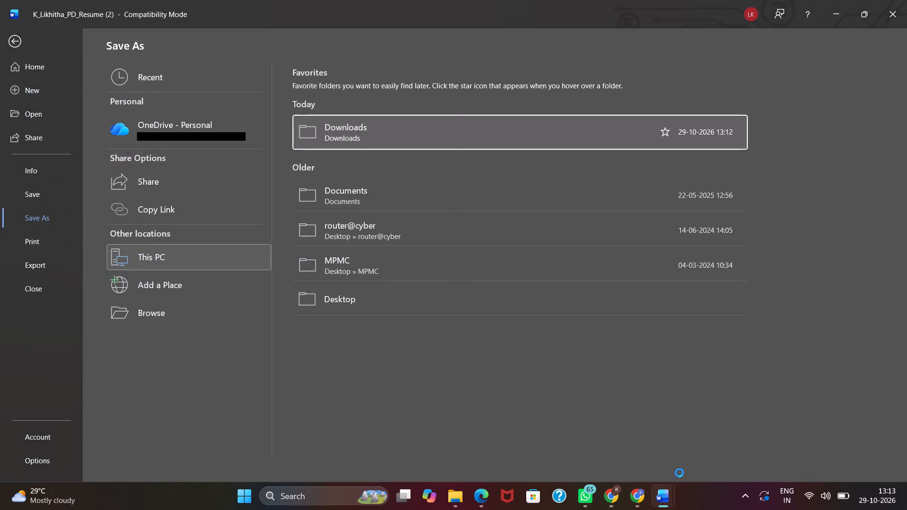
pyautogui.click(632, 503)
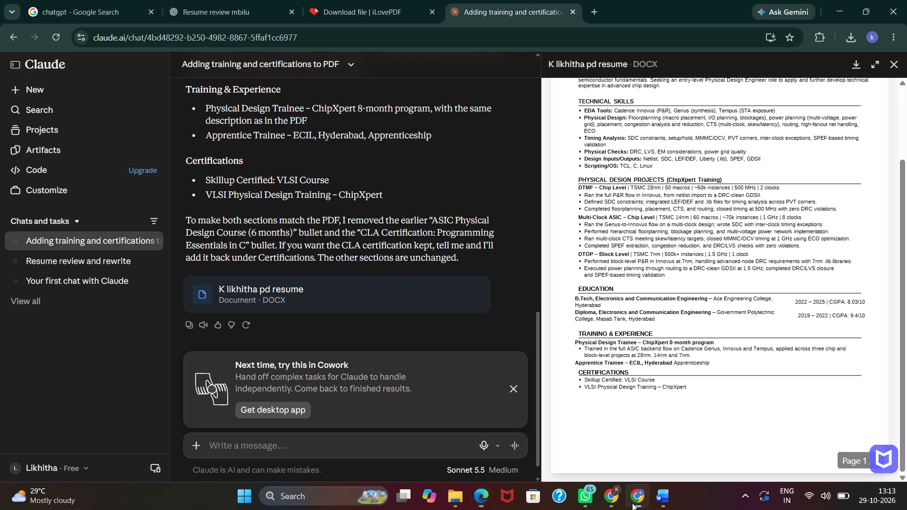
pyautogui.click(225, 8)
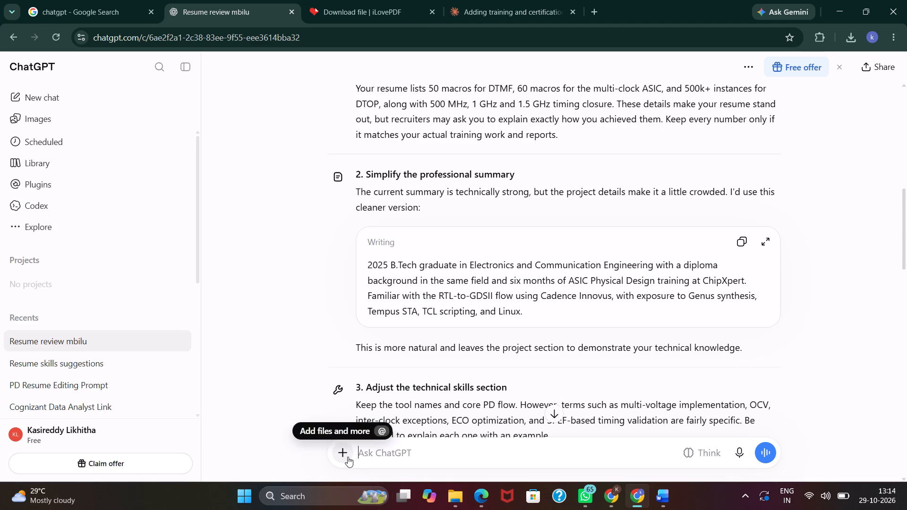
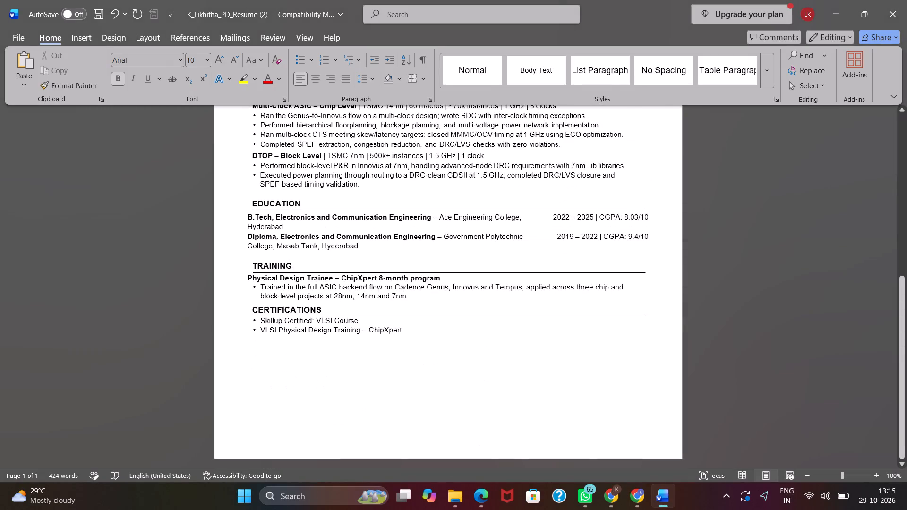
# Remove the EDUCATION heading's indent and insert leading spaces instead to align it with the other section headings.
pyautogui.scroll(2, 471, 360)
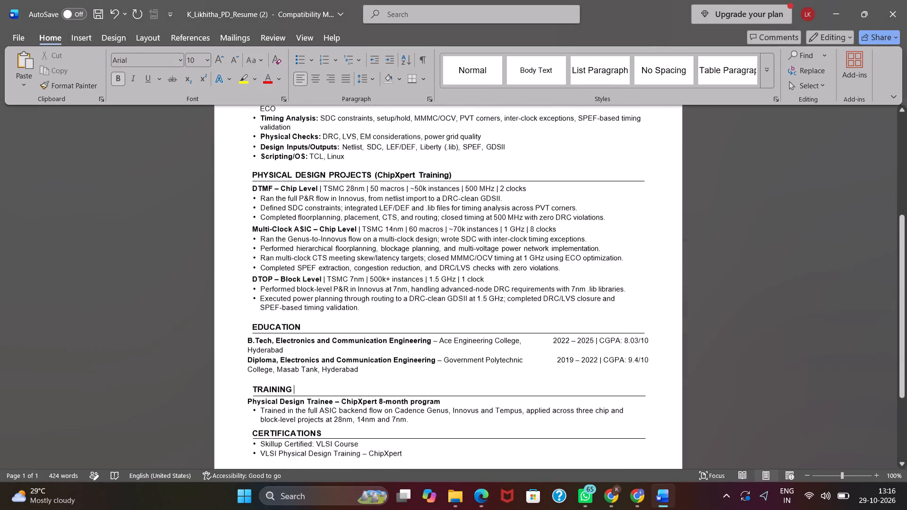
pyautogui.scroll(1, 471, 360)
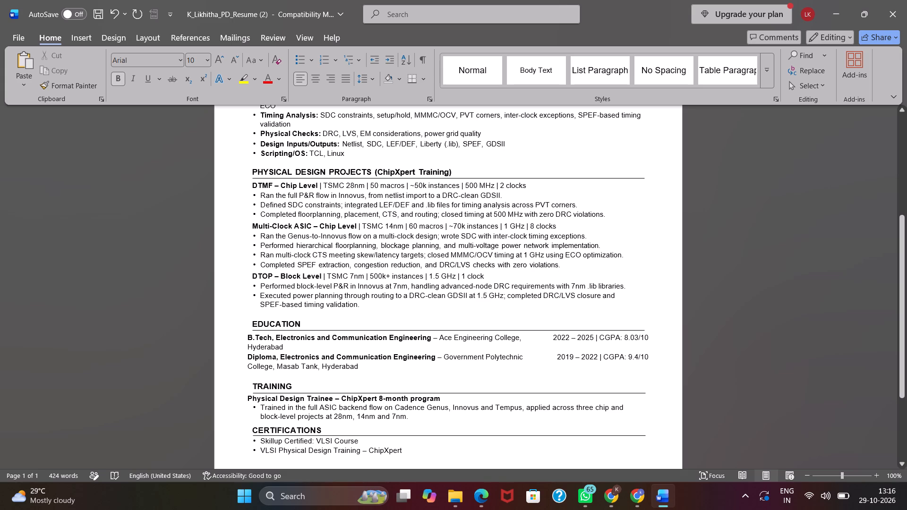
pyautogui.click(253, 323)
pyautogui.press('BackSpace')
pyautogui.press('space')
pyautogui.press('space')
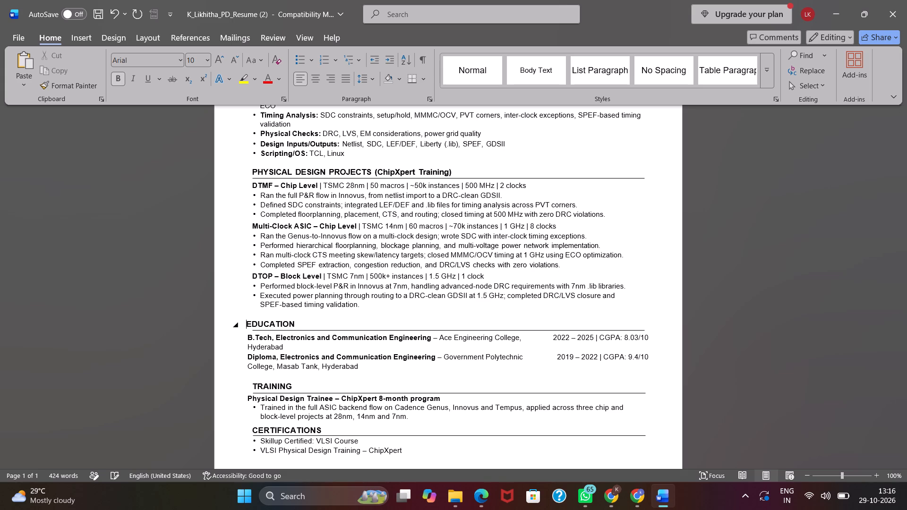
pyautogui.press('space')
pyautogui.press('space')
pyautogui.scroll(2, 253, 323)
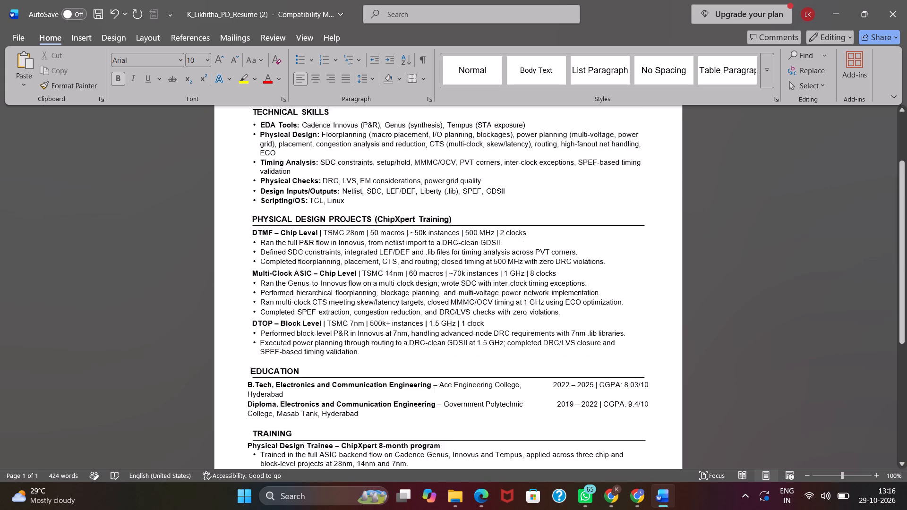
# Check the alignment of the Education, Training and Certifications sections in the Word resume, placing the cursor before the TRAINING heading.
pyautogui.scroll(1, 253, 323)
pyautogui.scroll(-6, 253, 323)
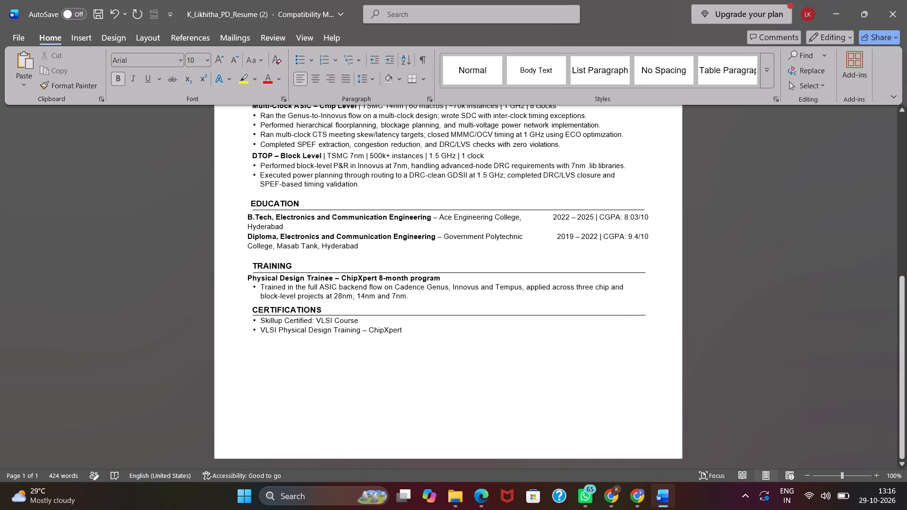
pyautogui.click(252, 263)
pyautogui.scroll(1, 259, 285)
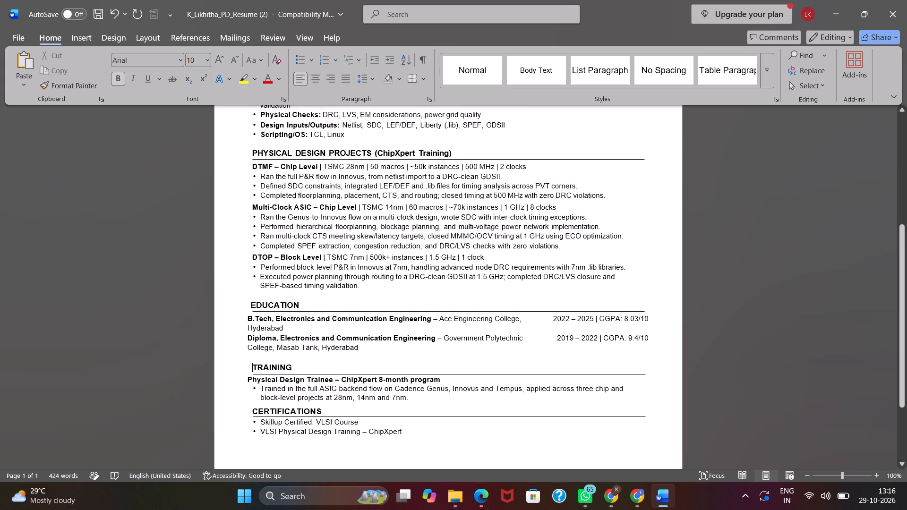
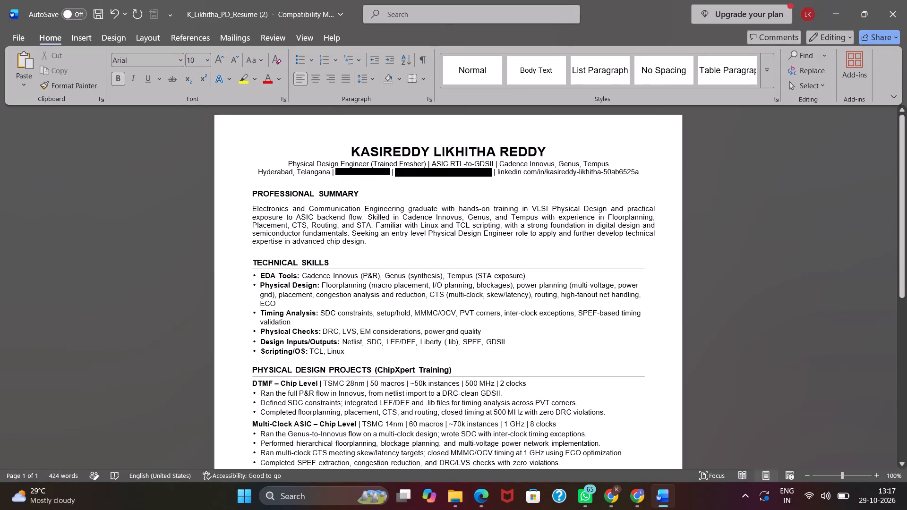
# Insert a blank unbulleted spacer line at font size 5 between the Training bullet and the CERTIFICATIONS heading.
pyautogui.scroll(-1, 479, 294)
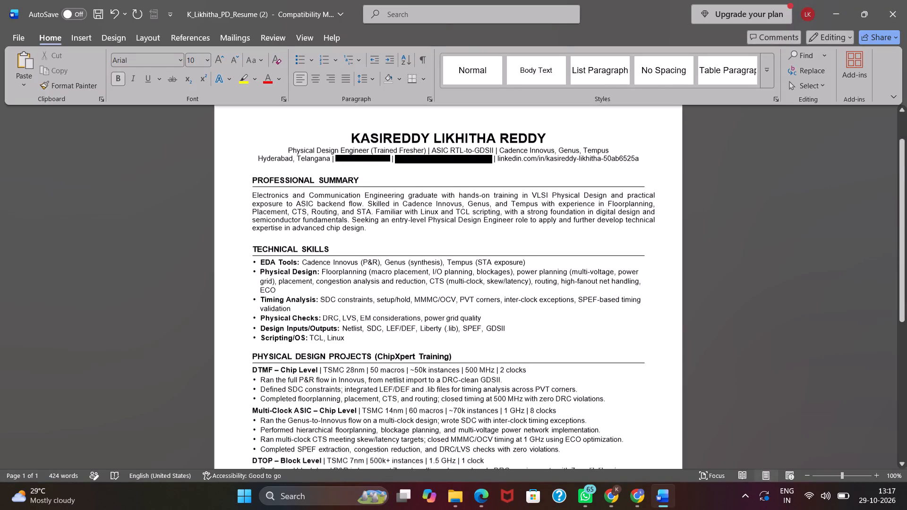
pyautogui.scroll(-2, 479, 294)
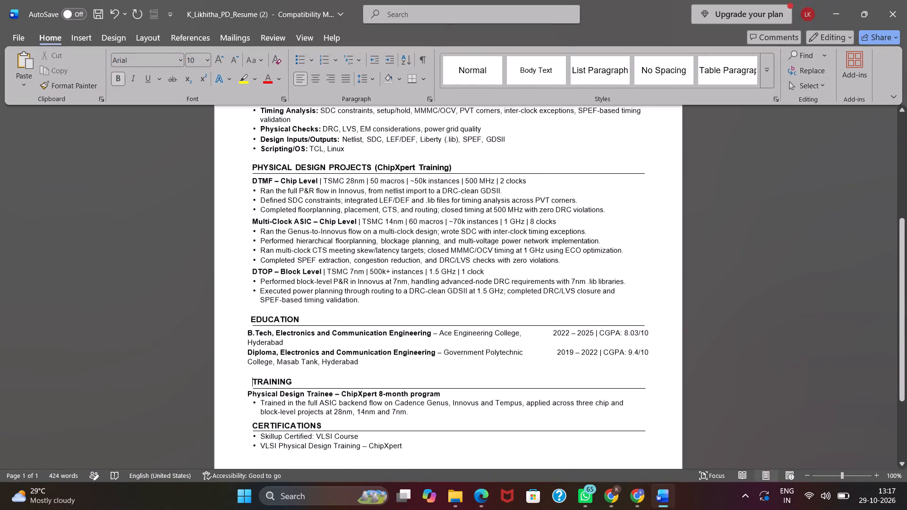
pyautogui.scroll(-1, 479, 294)
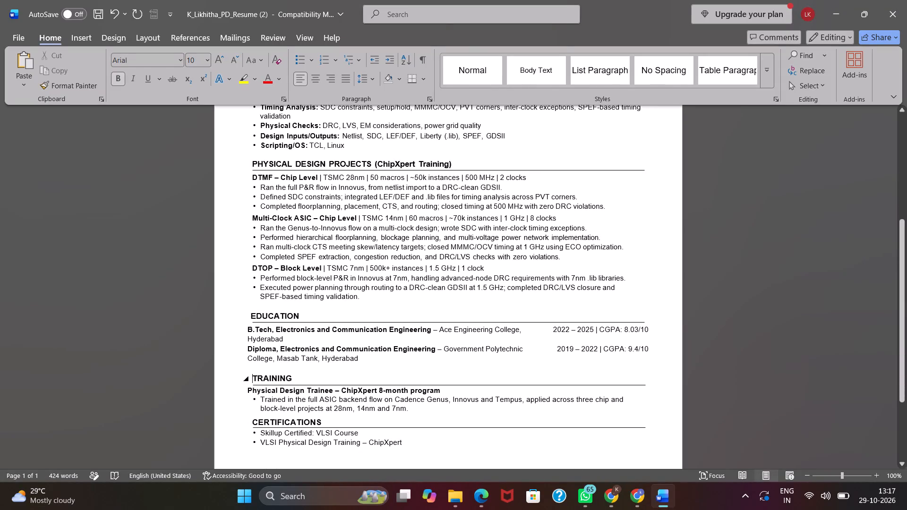
pyautogui.click(260, 368)
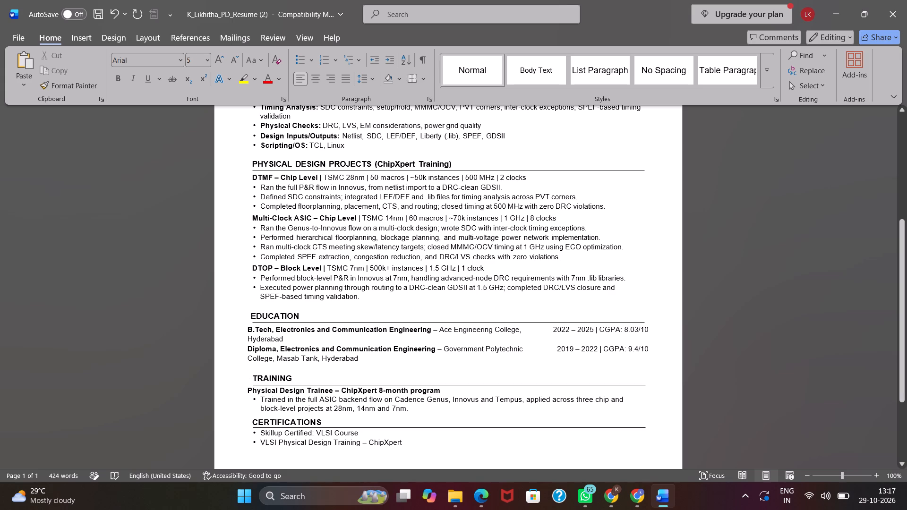
pyautogui.click(256, 416)
pyautogui.click(416, 404)
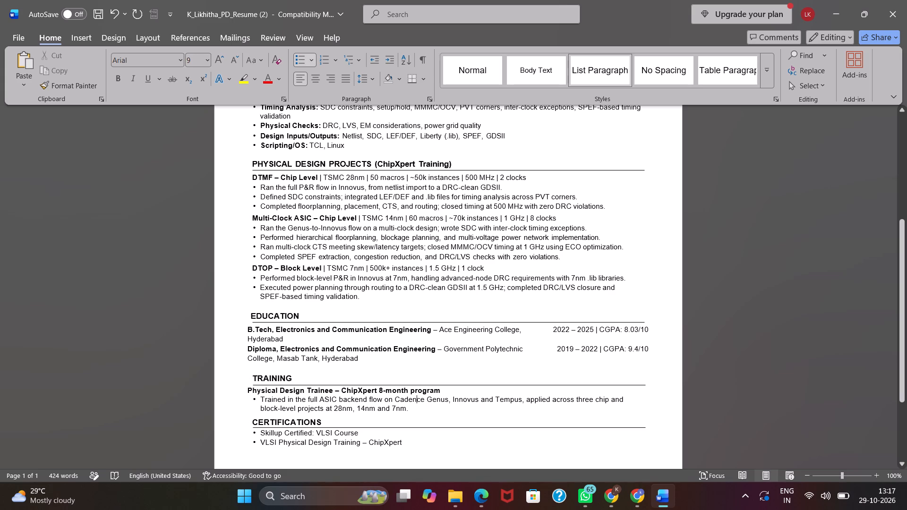
pyautogui.click(410, 409)
pyautogui.press('Return')
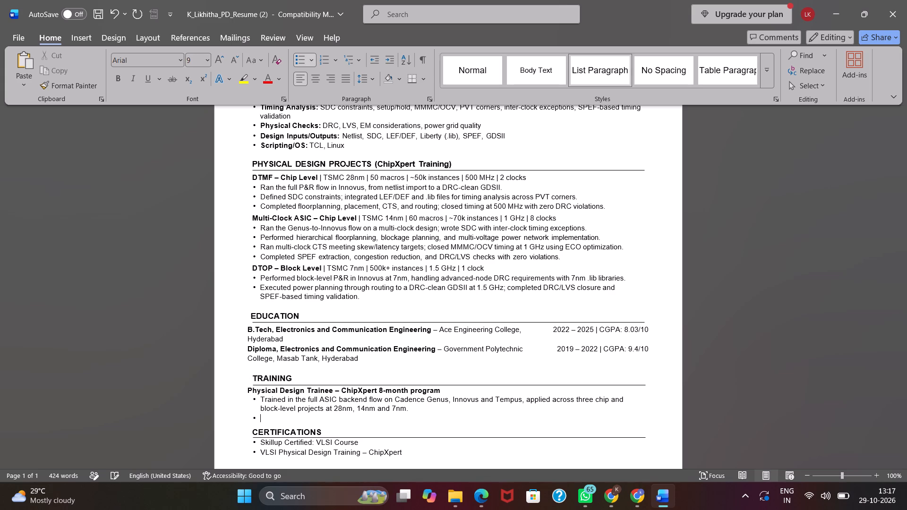
pyautogui.press('BackSpace')
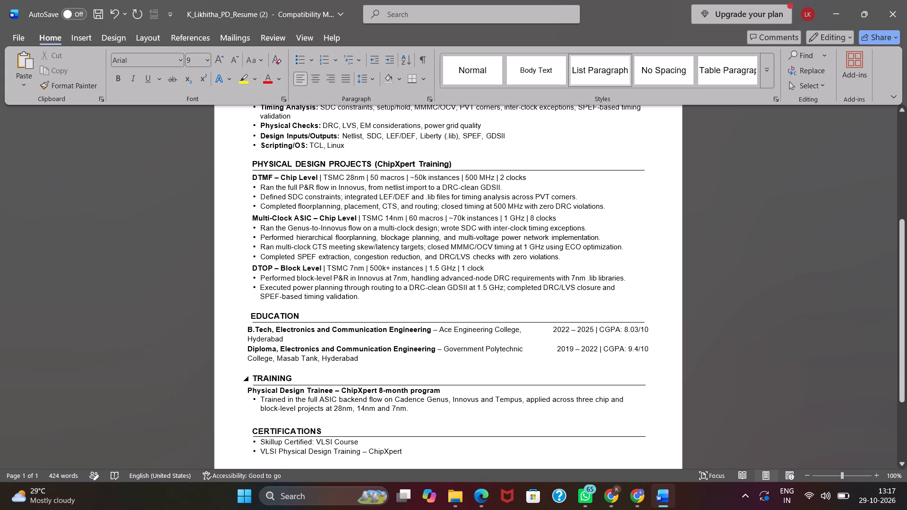
pyautogui.click(208, 65)
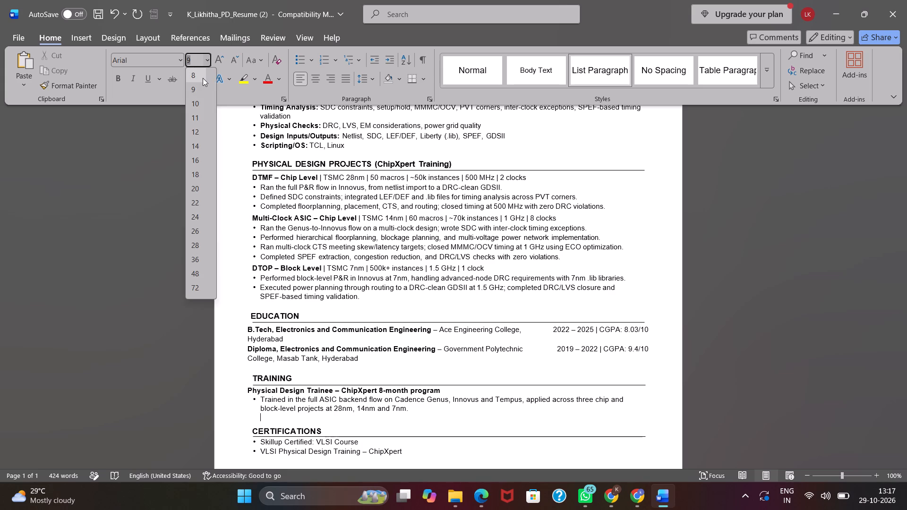
pyautogui.press('5')
pyautogui.press('Return')
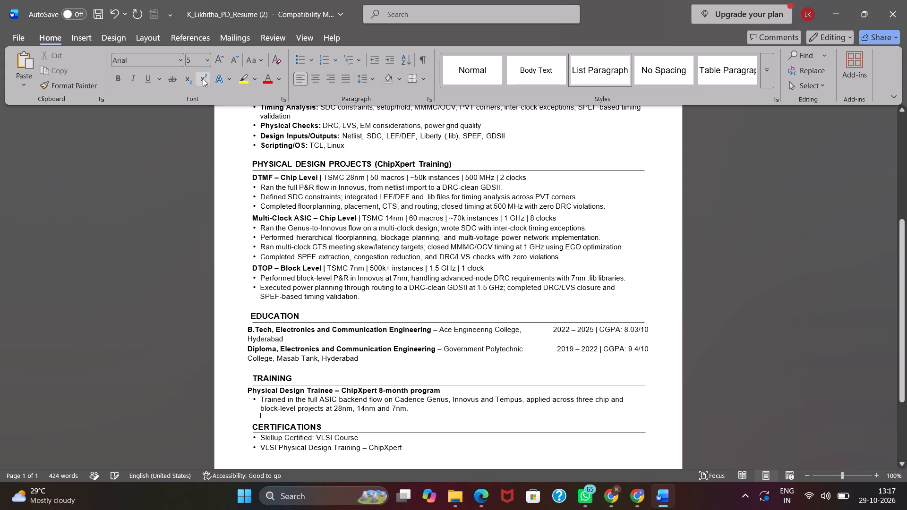
# Review the resume's section spacing and layout from the header through the project sections.
pyautogui.scroll(3, 203, 78)
pyautogui.scroll(2, 220, 187)
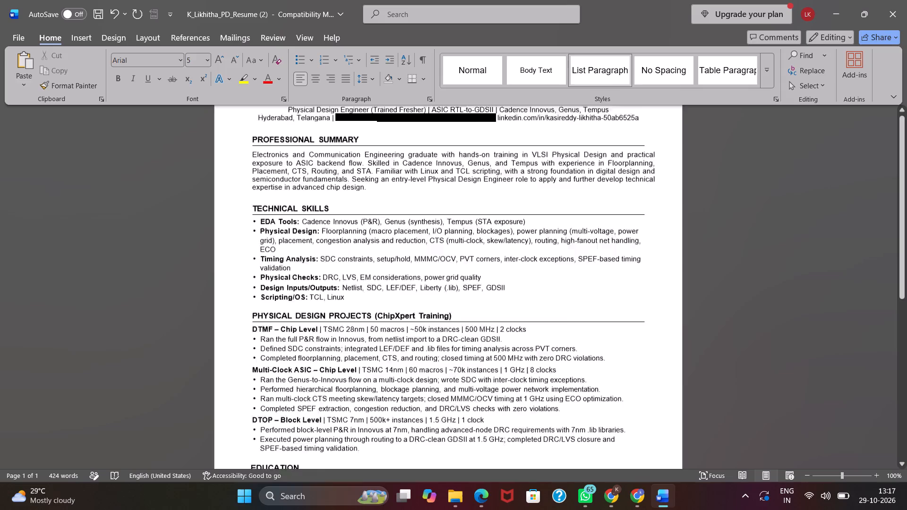
pyautogui.scroll(-6, 220, 187)
pyautogui.scroll(11, 220, 187)
pyautogui.scroll(-2, 220, 187)
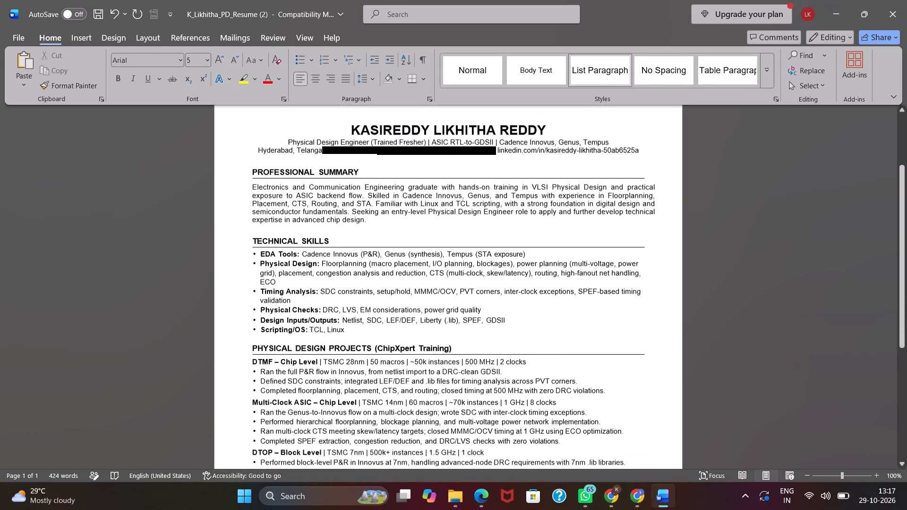
pyautogui.scroll(-5, 220, 187)
pyautogui.scroll(10, 220, 187)
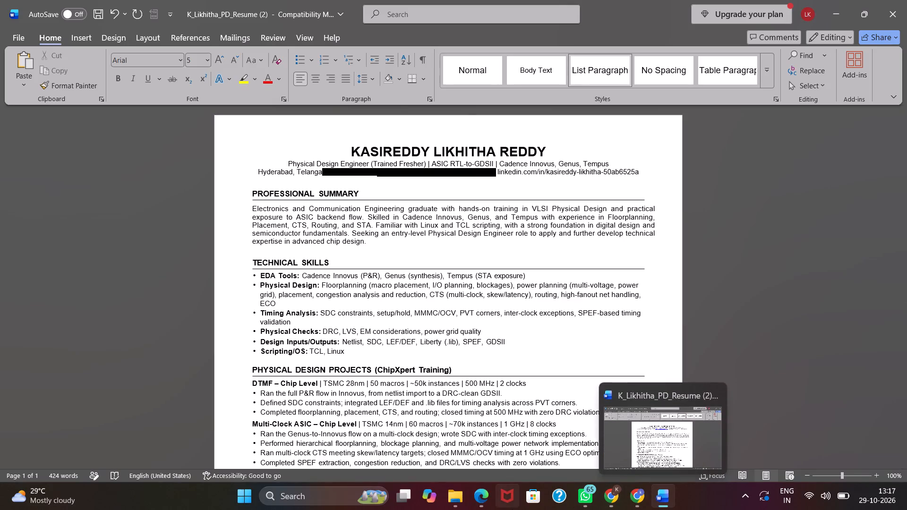
# Switch to File Explorer and open the PHYSICAL_DESIGN_ENGINEER RESUME PDF dated 23-06-2026 from the Downloads folder.
pyautogui.click(460, 503)
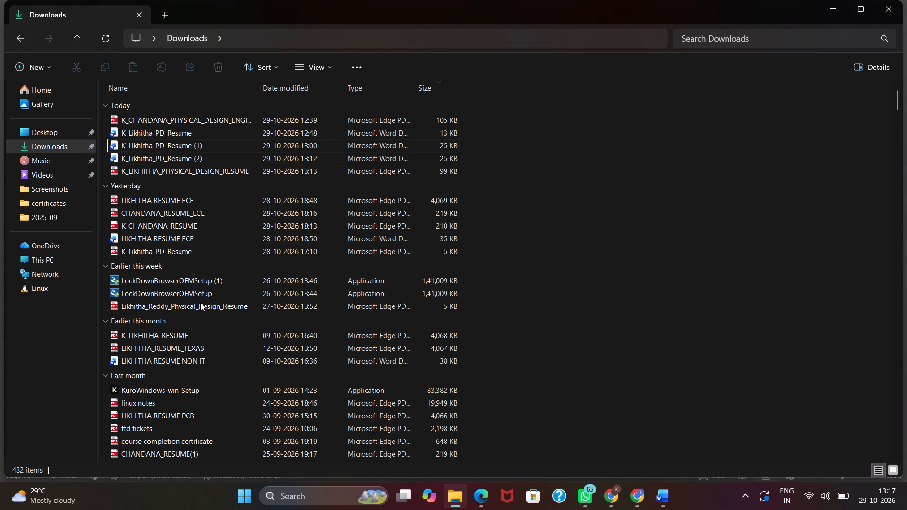
pyautogui.scroll(-4, 197, 337)
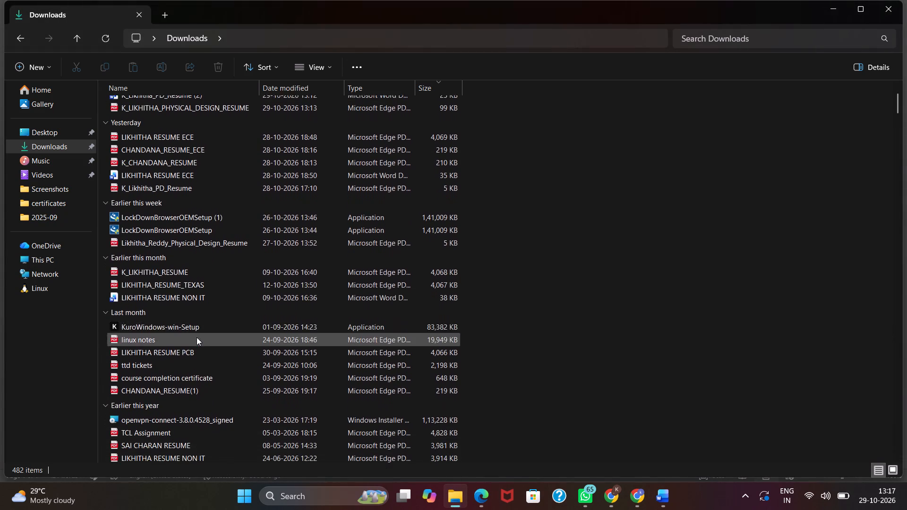
pyautogui.scroll(-5, 197, 337)
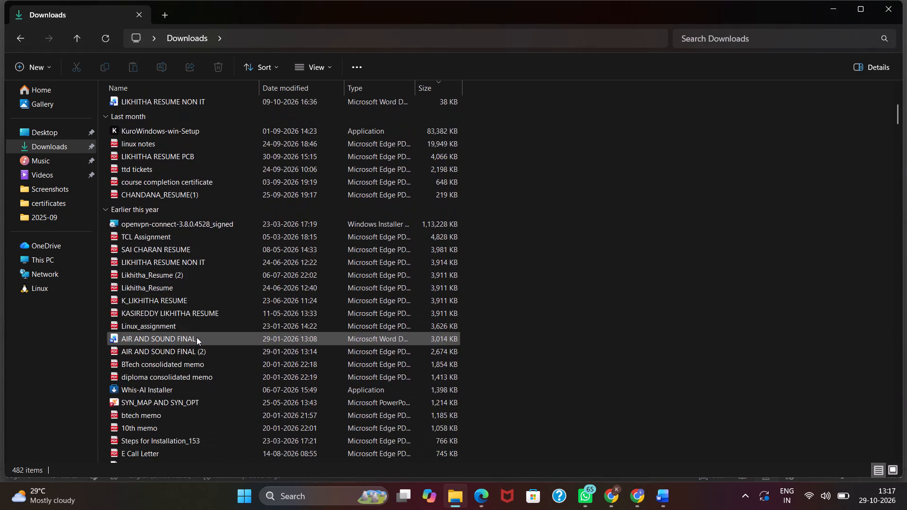
pyautogui.scroll(-3, 197, 337)
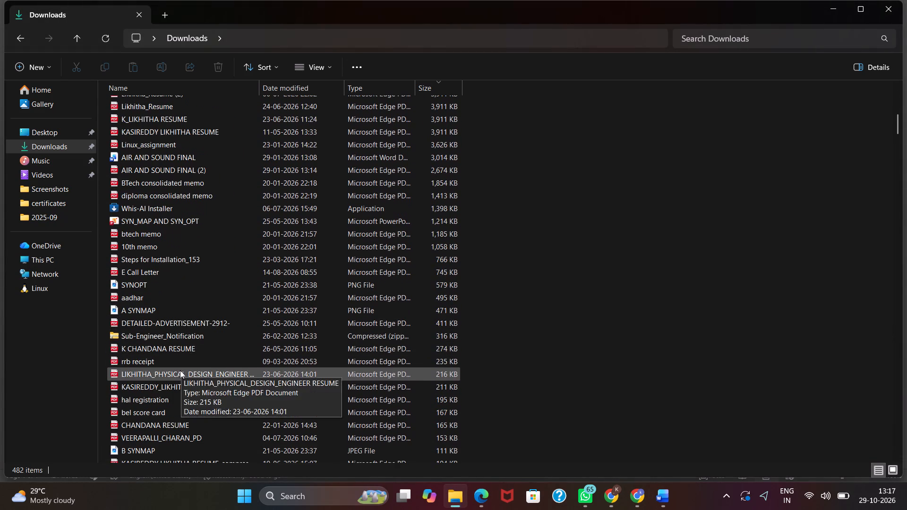
pyautogui.doubleClick(180, 370)
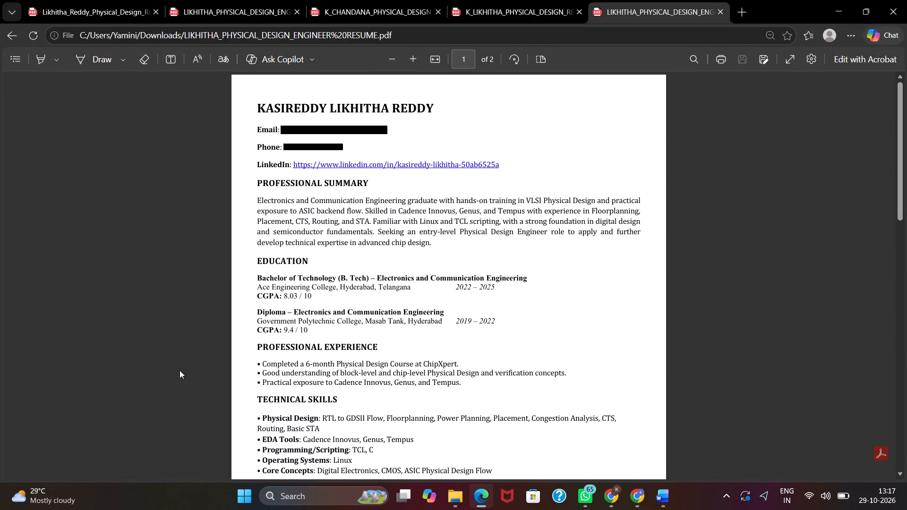
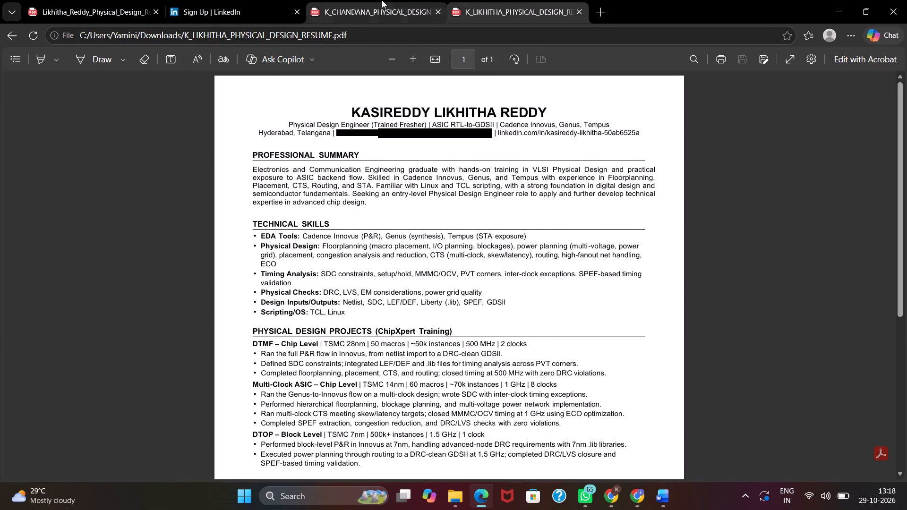
# Close the LinkedIn sign-up page and check the header of the other candidate's physical design engineer resume PDF.
pyautogui.click(299, 12)
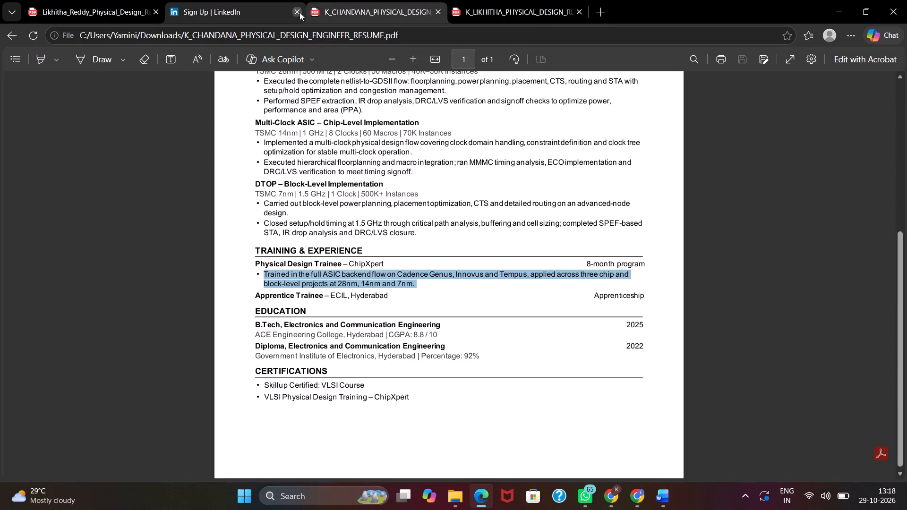
pyautogui.scroll(5, 493, 276)
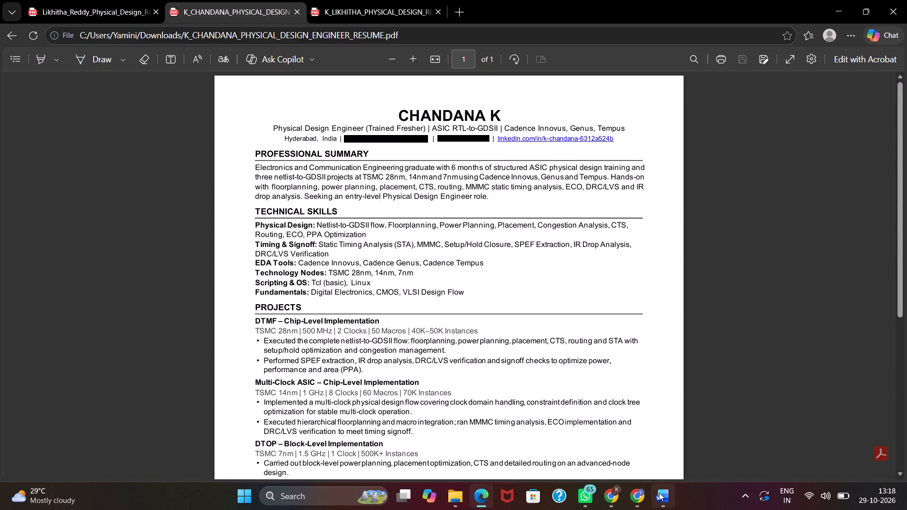
# Switch to the resume in Word and copy the LinkedIn profile URL from the header's contact line.
pyautogui.click(643, 451)
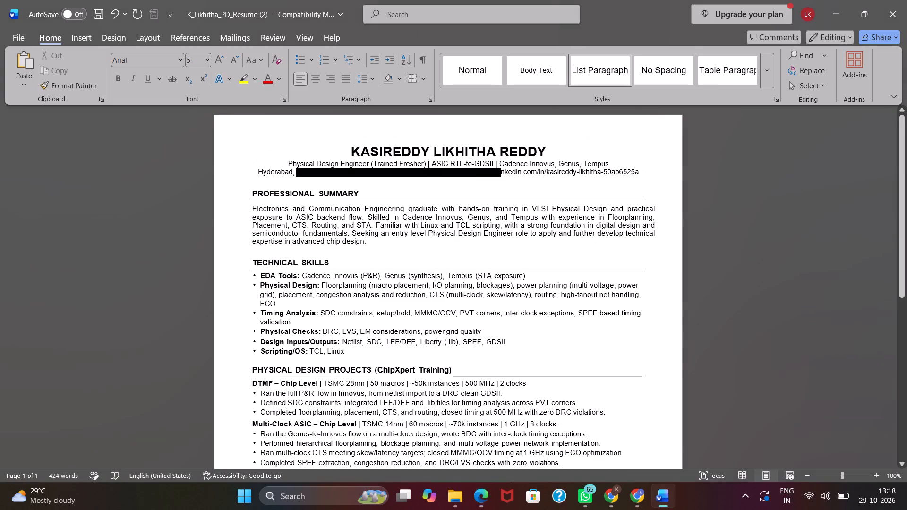
pyautogui.moveTo(642, 170); pyautogui.dragTo(559, 172)
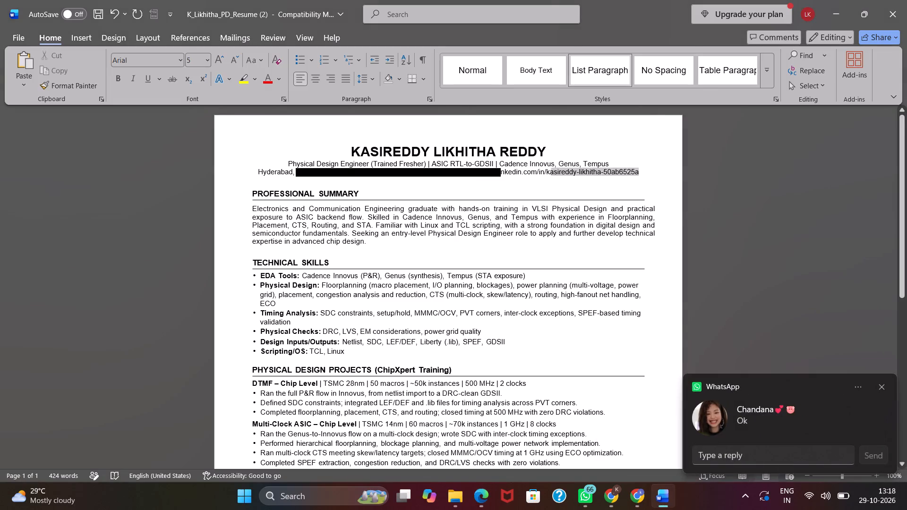
pyautogui.moveTo(559, 172); pyautogui.dragTo(503, 172)
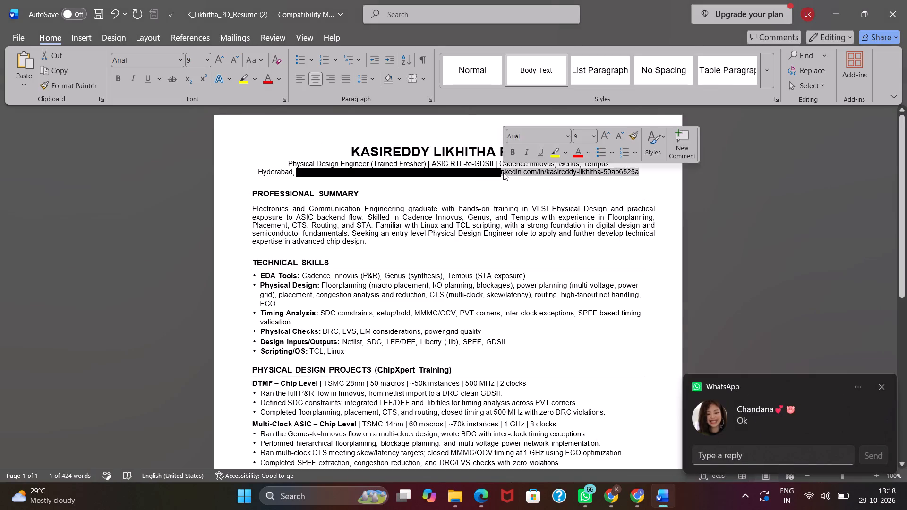
pyautogui.hotkey('ctrl', 'c')
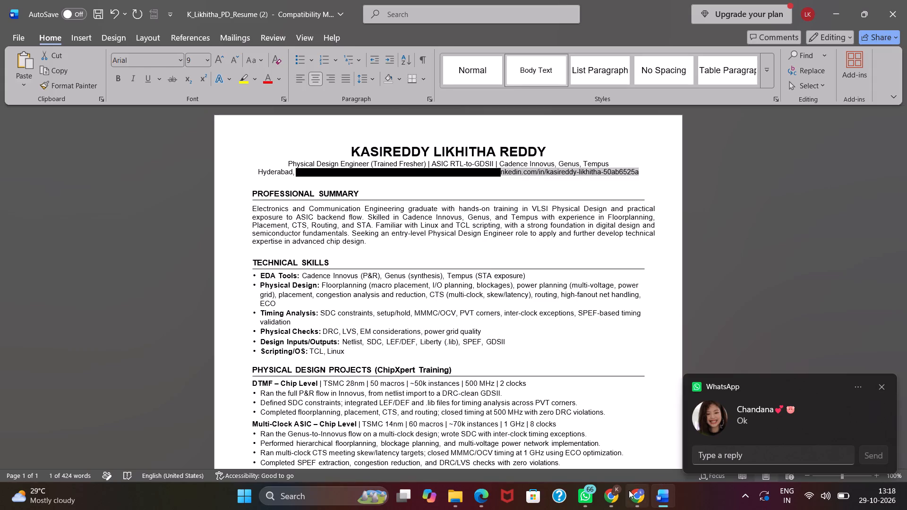
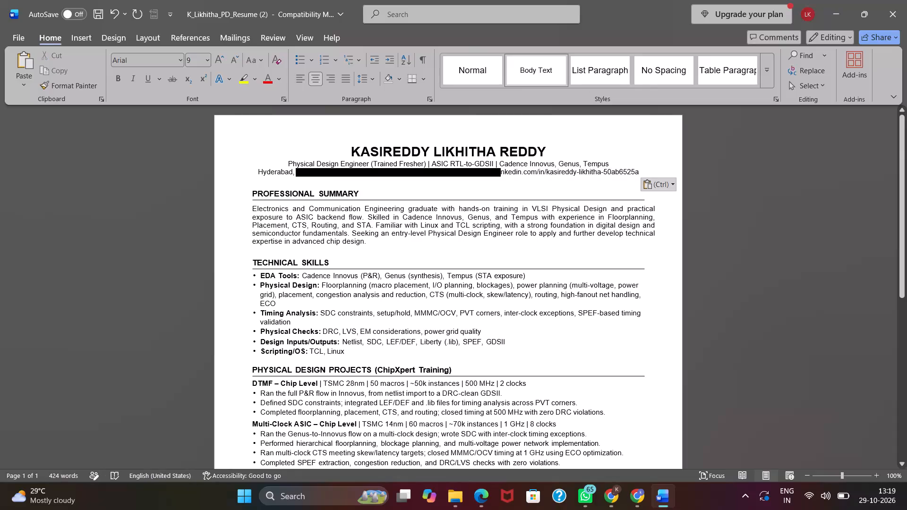
# Save the updated physical design resume under its existing file name.
pyautogui.click(22, 33)
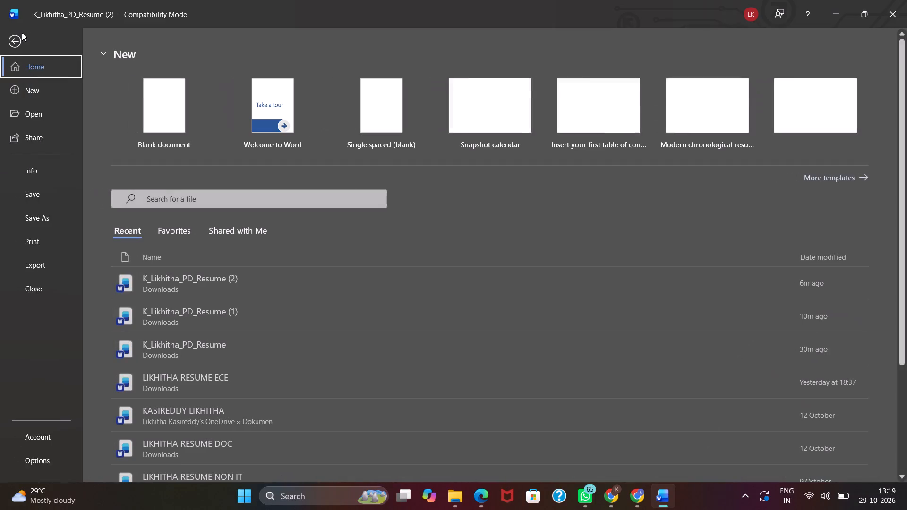
pyautogui.click(40, 197)
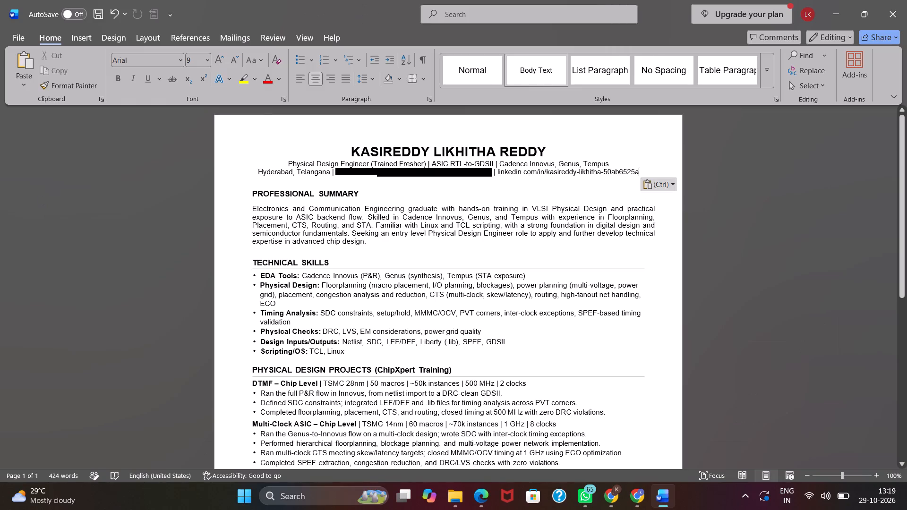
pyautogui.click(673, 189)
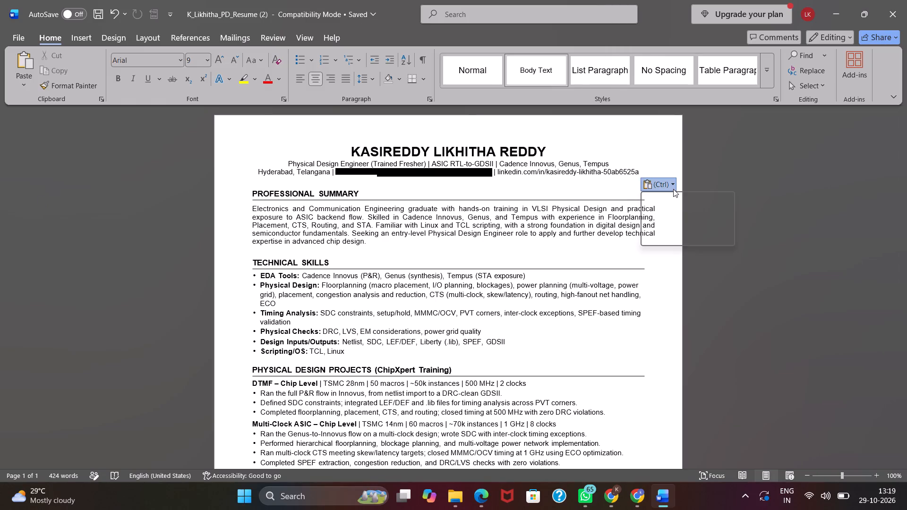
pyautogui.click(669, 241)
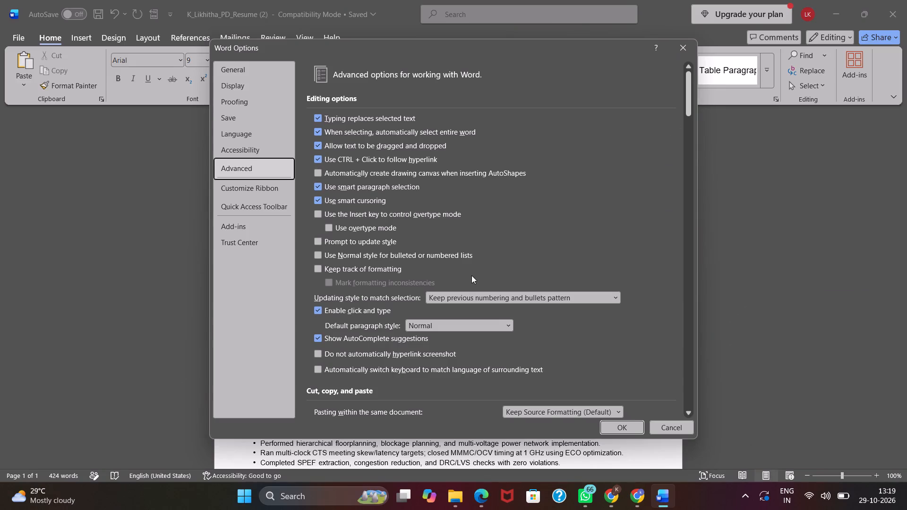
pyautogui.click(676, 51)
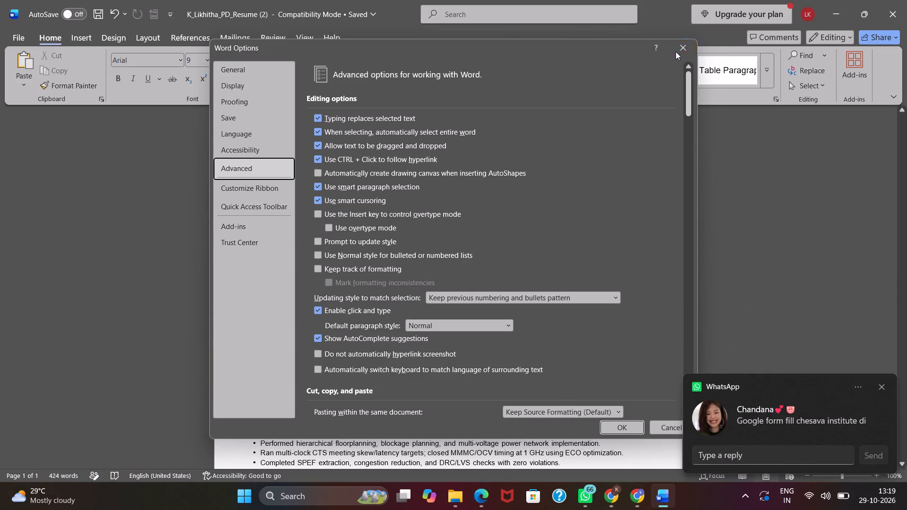
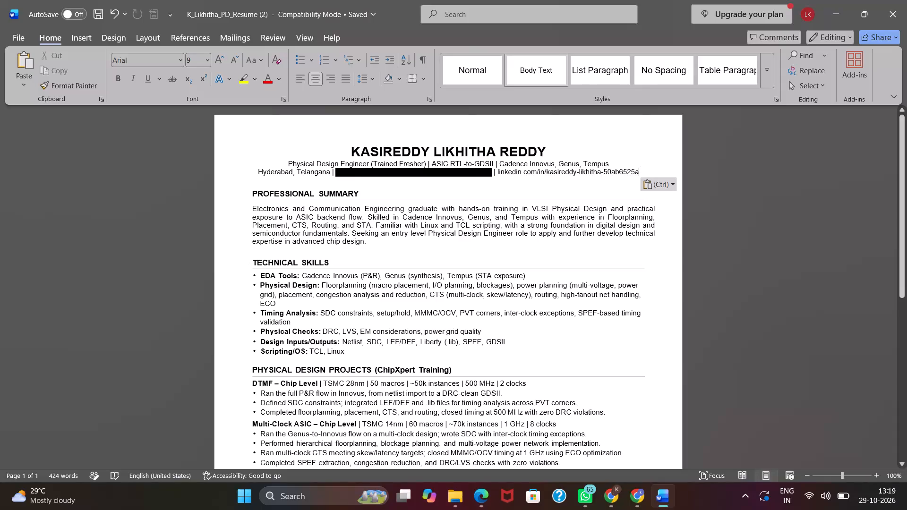
# Open Chandana's physical design engineer resume PDF from the Downloads folder in File Explorer for comparison.
pyautogui.click(461, 174)
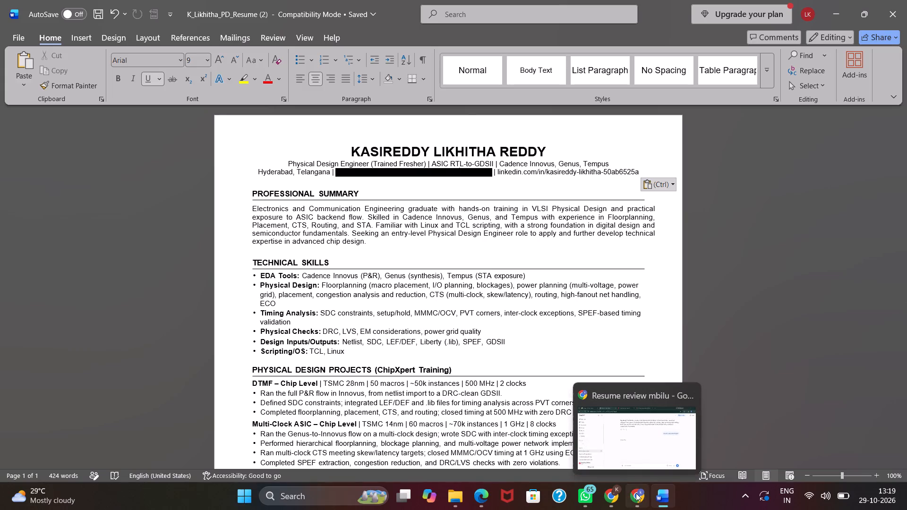
pyautogui.click(616, 493)
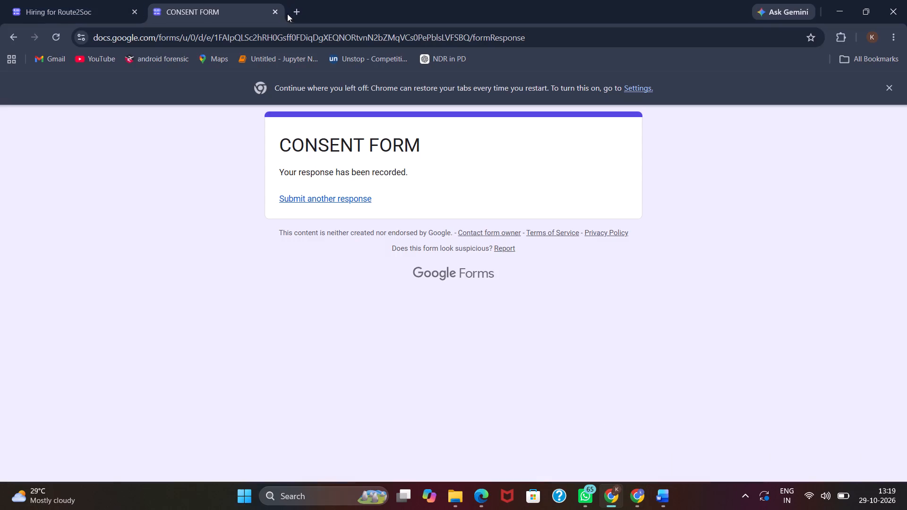
pyautogui.click(458, 491)
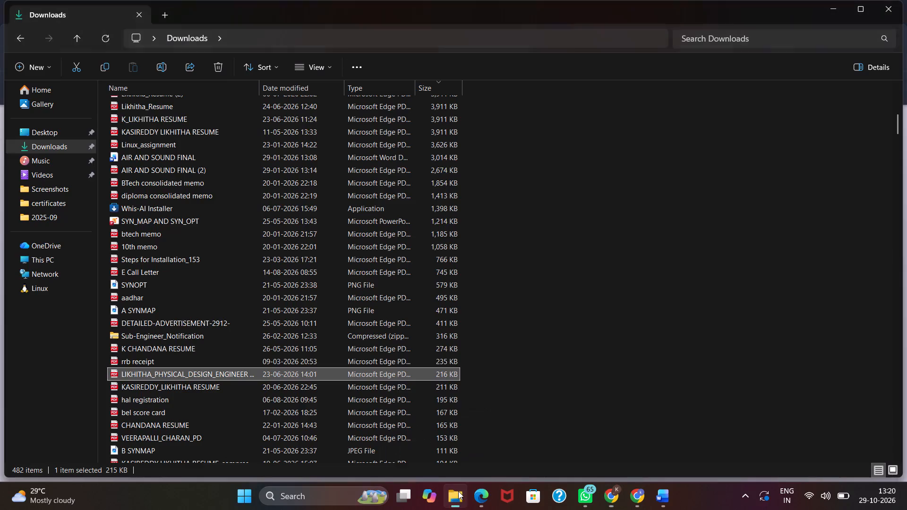
pyautogui.scroll(6, 223, 243)
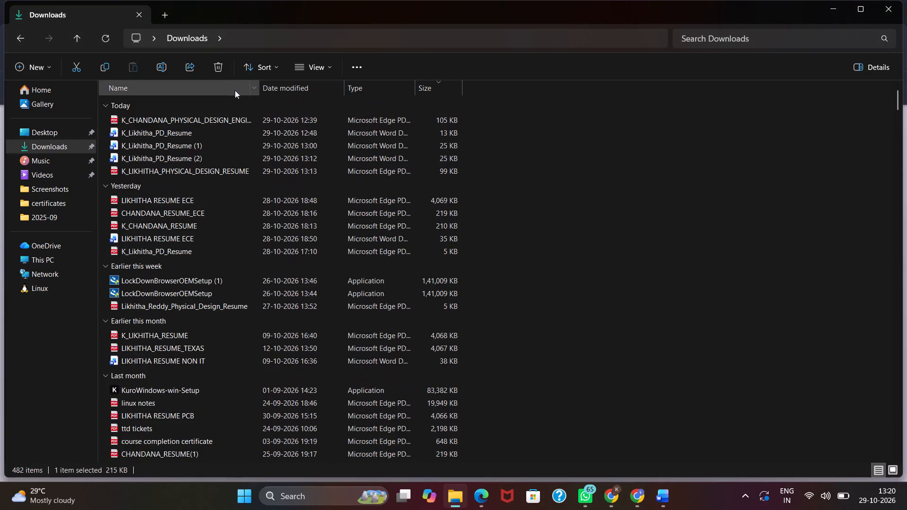
pyautogui.doubleClick(216, 116)
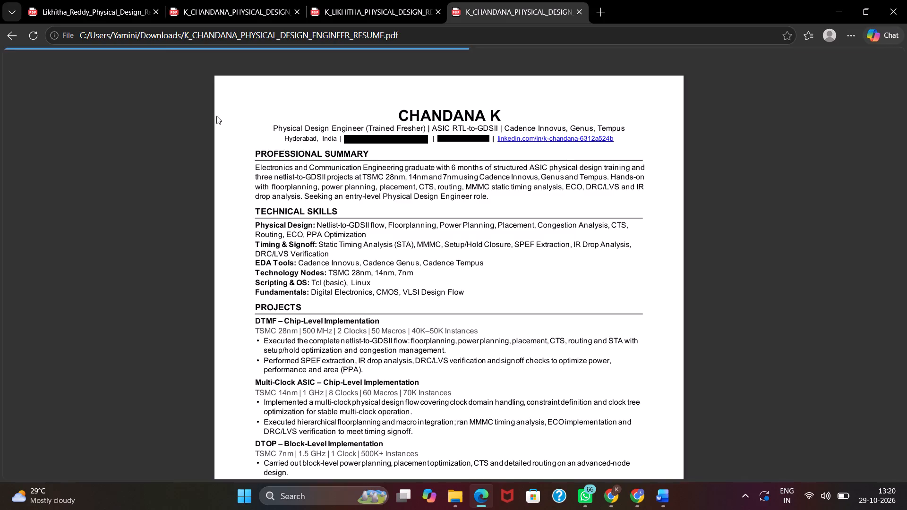